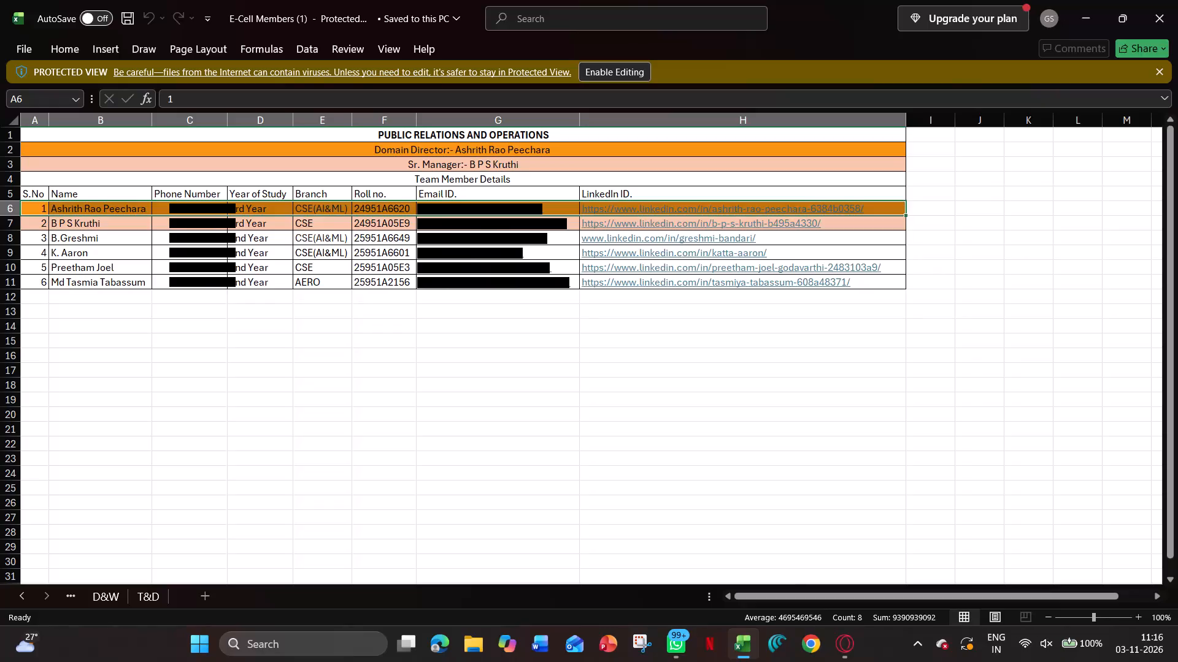
Enable editing of the protected E-Cell Members workbook.
click(620, 72)
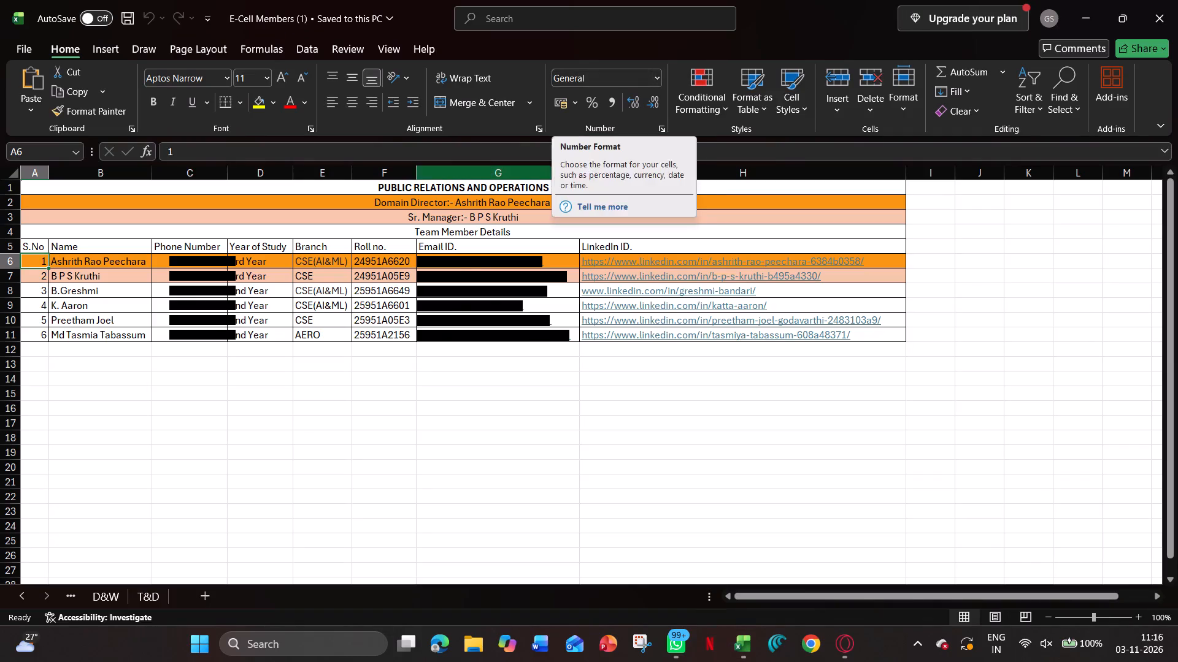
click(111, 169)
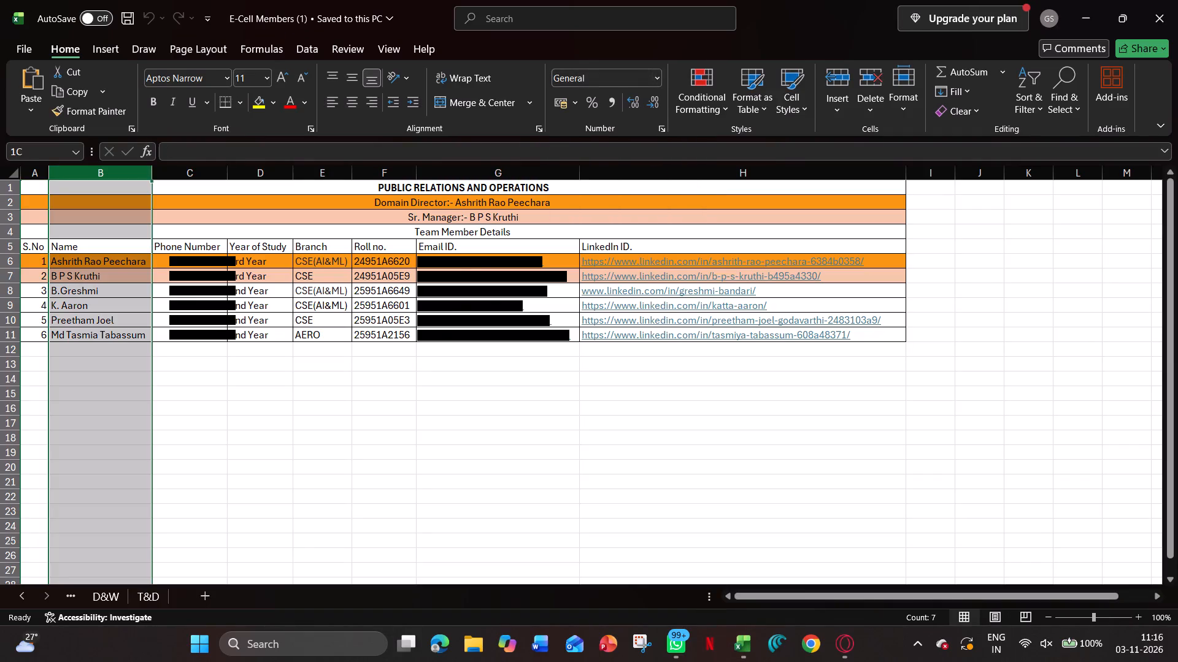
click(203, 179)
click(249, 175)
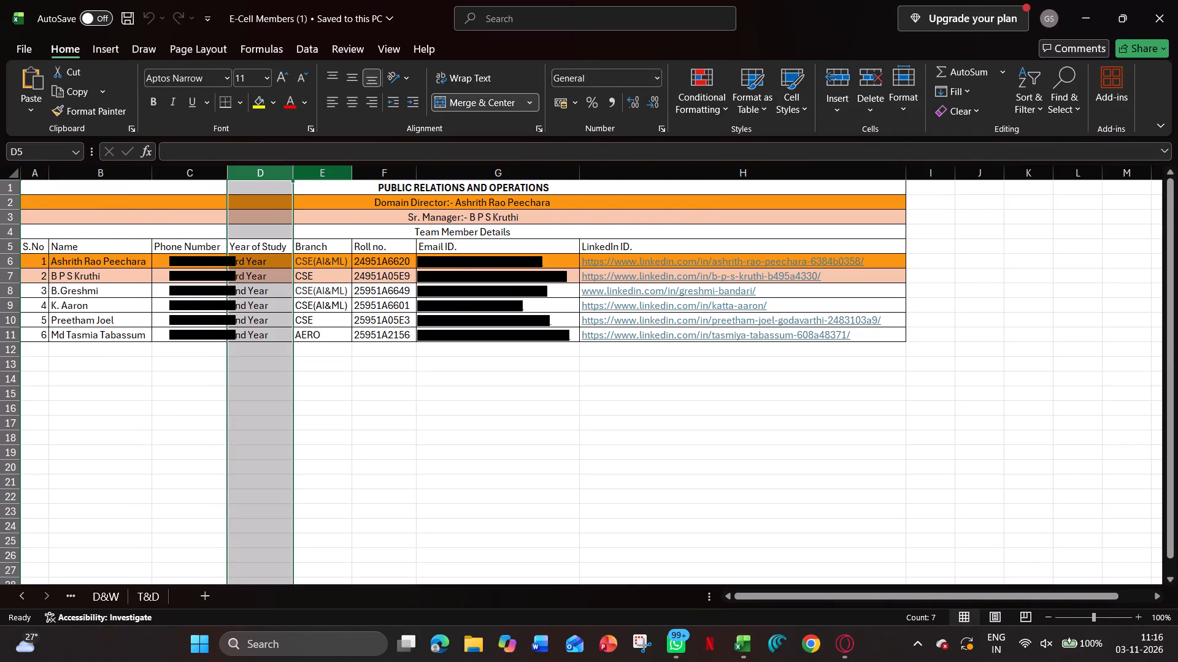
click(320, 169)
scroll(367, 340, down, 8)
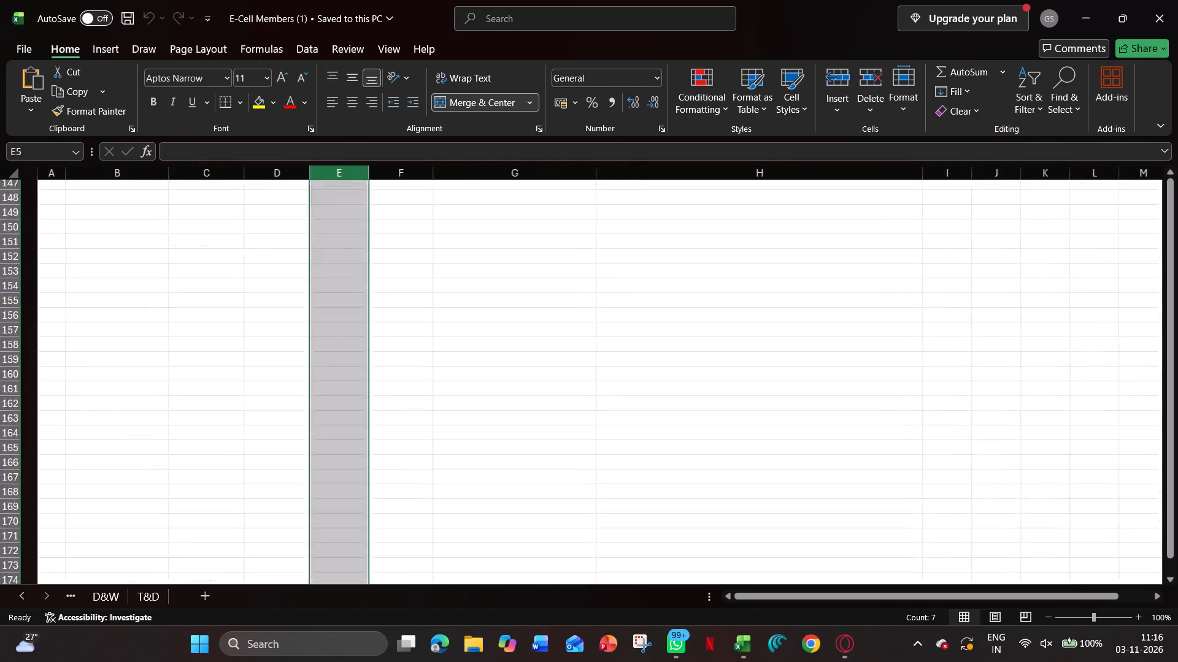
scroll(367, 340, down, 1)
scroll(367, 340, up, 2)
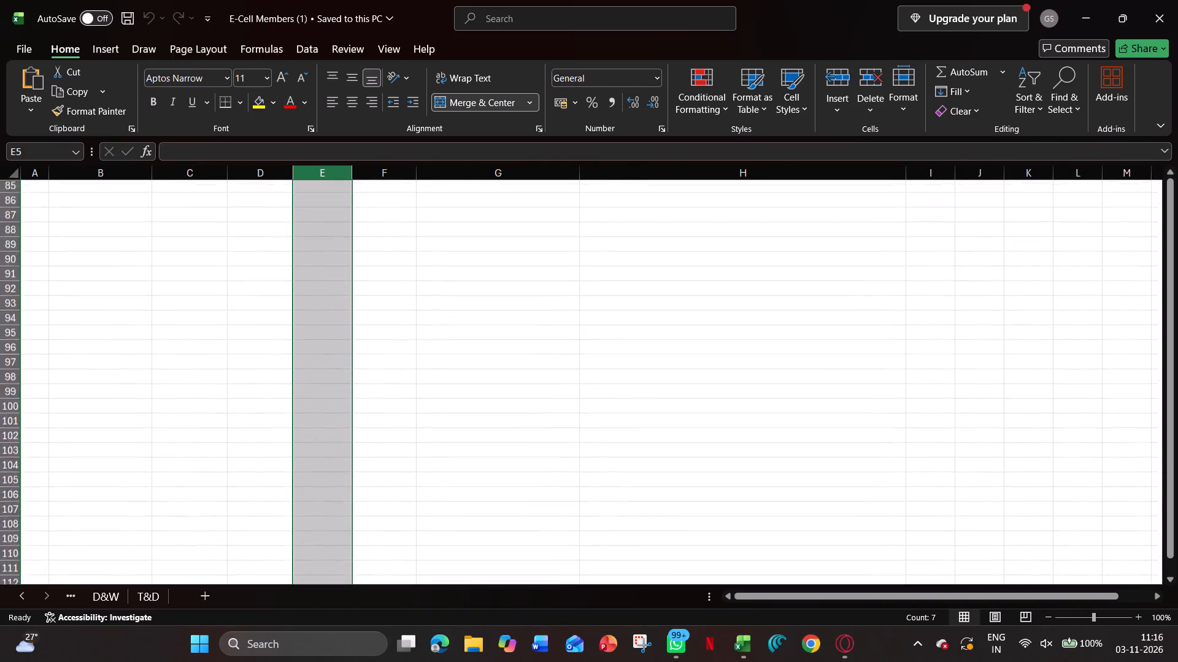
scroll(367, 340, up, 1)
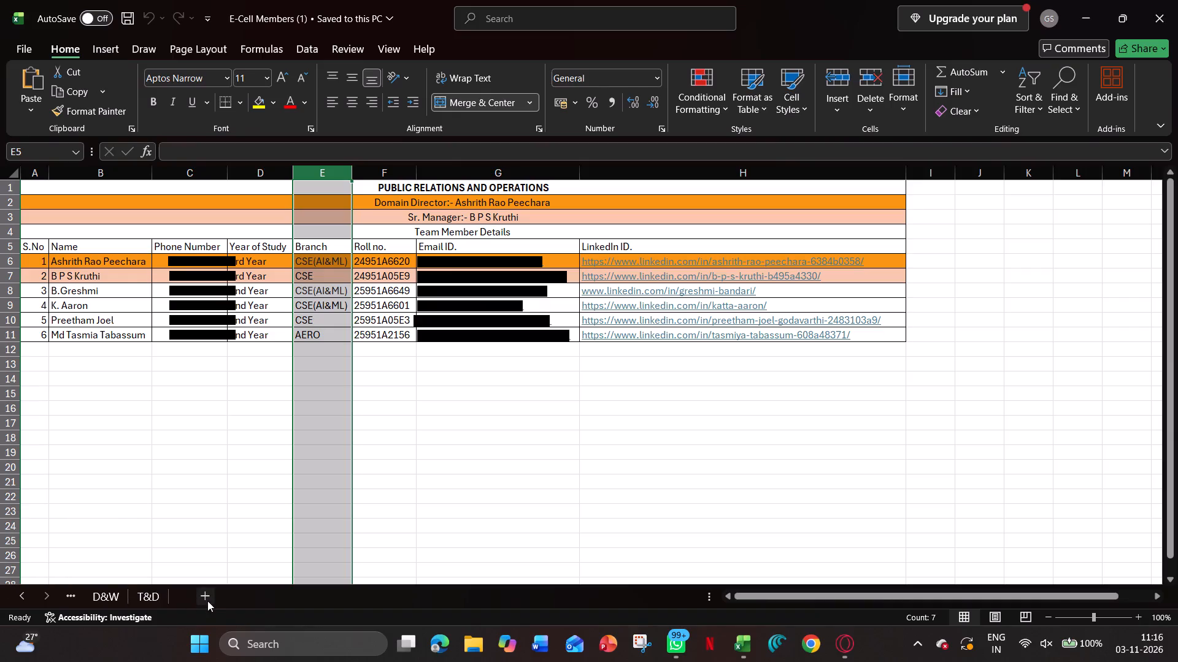
Look back through the preceding team sheets as far as the Outreach and Partnerships (O&P) sheet.
click(64, 595)
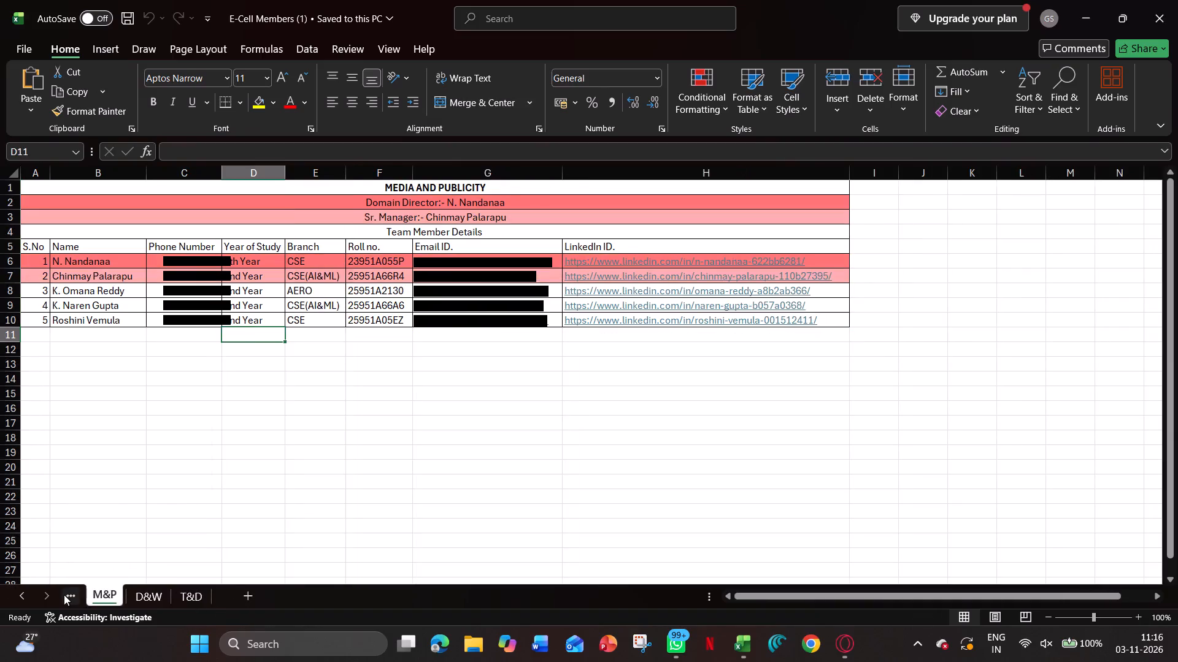
click(64, 595)
click(64, 595)
click(64, 595)
click(64, 595)
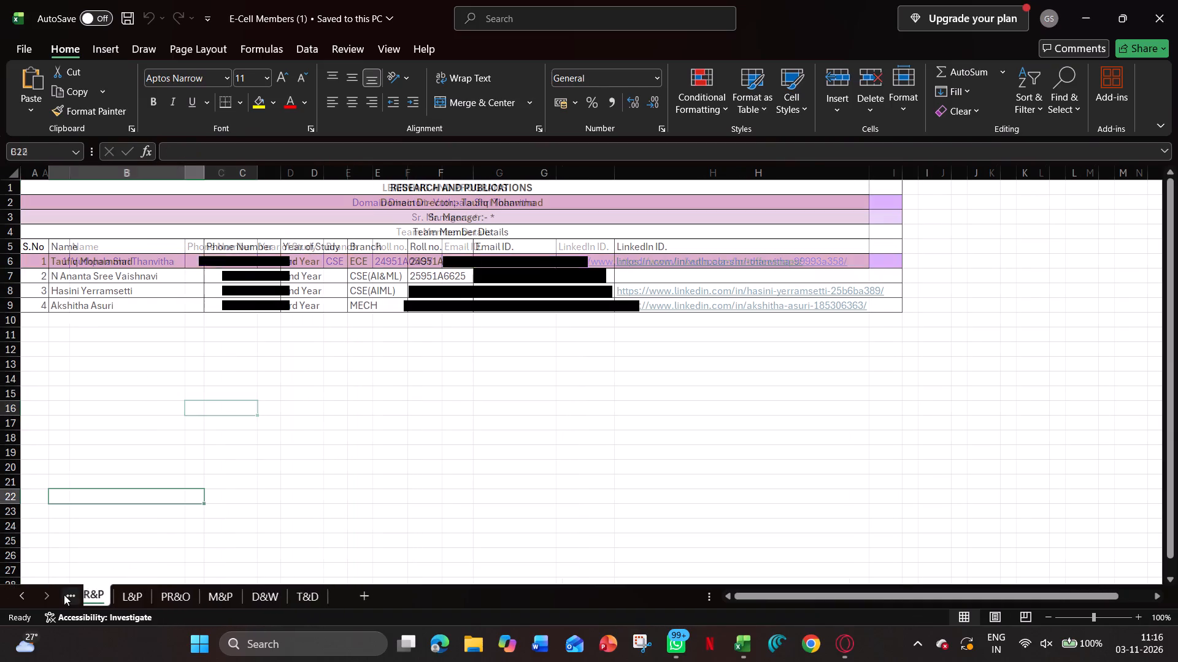
click(64, 595)
click(64, 595)
click(64, 595)
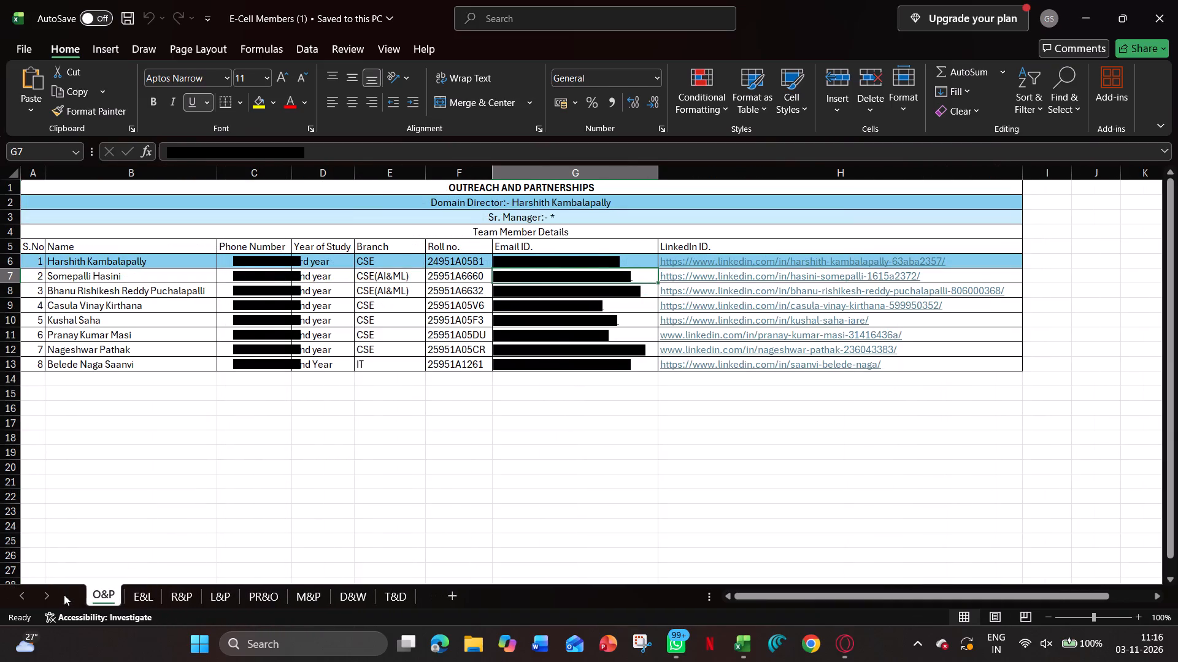
click(64, 595)
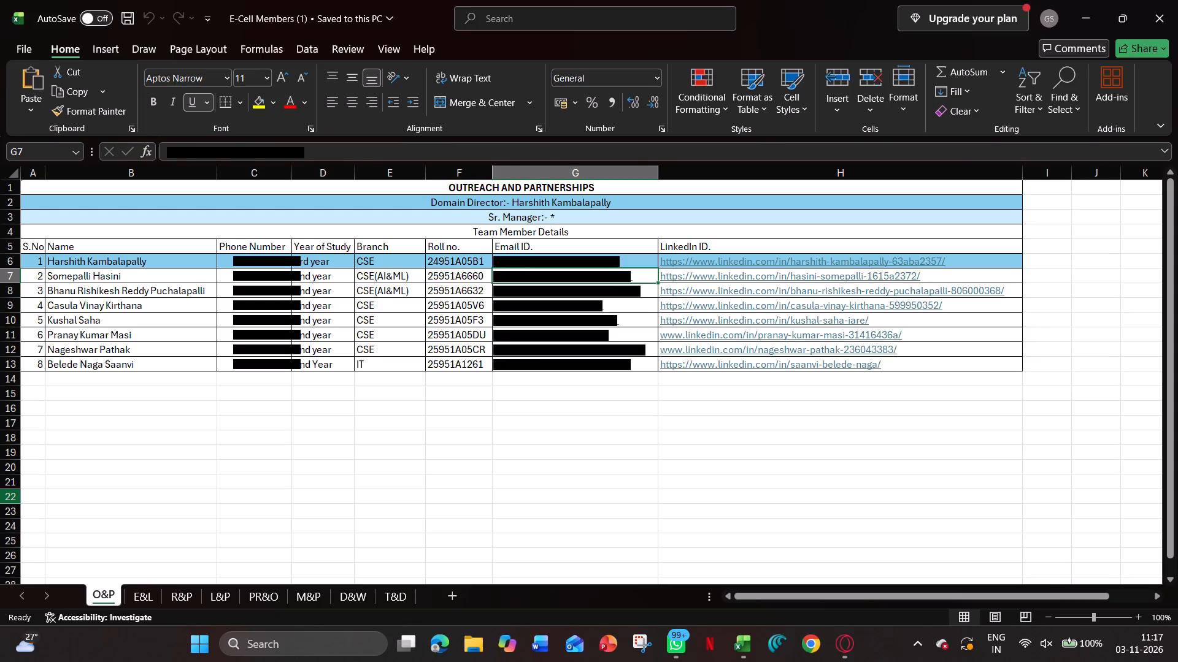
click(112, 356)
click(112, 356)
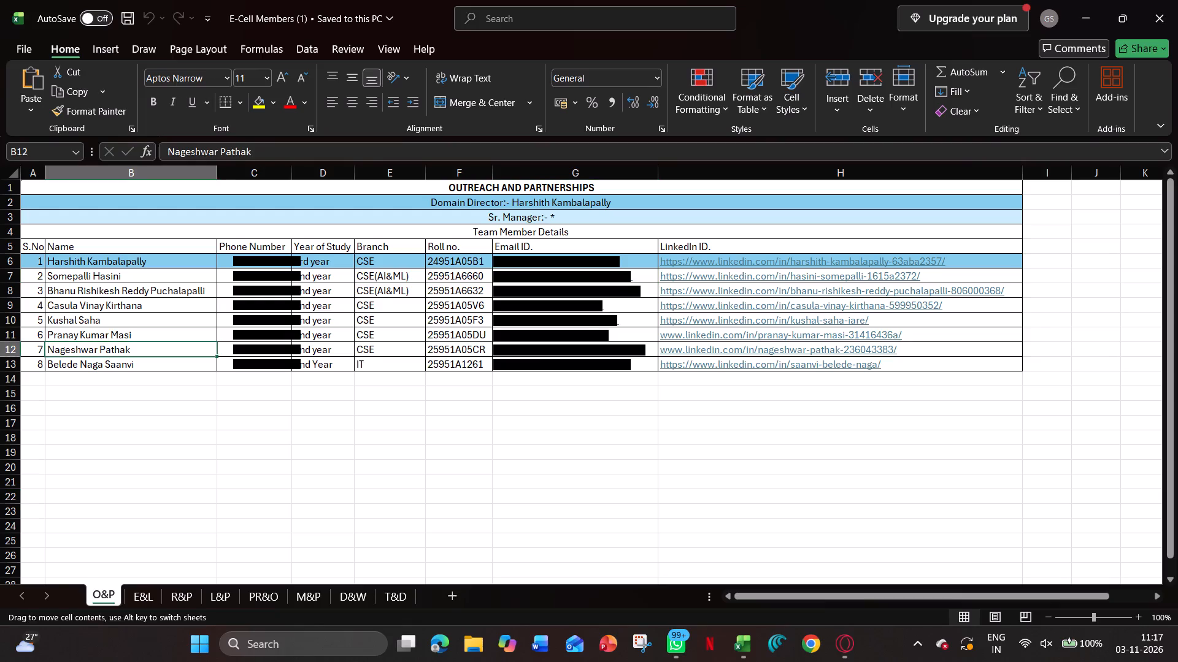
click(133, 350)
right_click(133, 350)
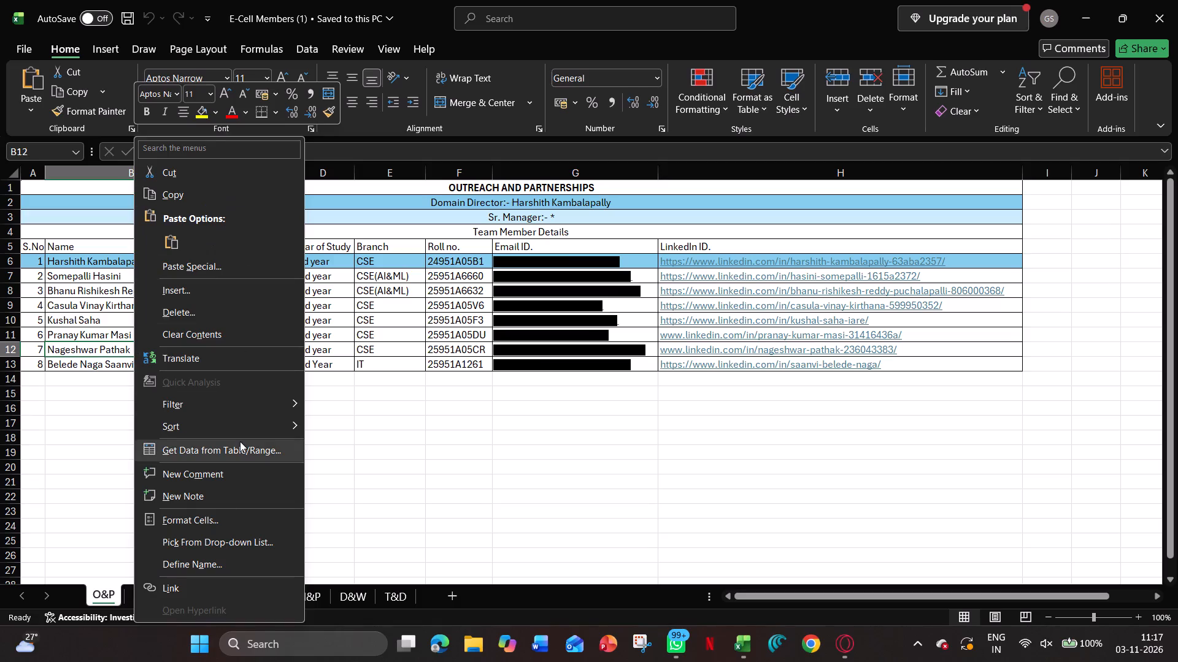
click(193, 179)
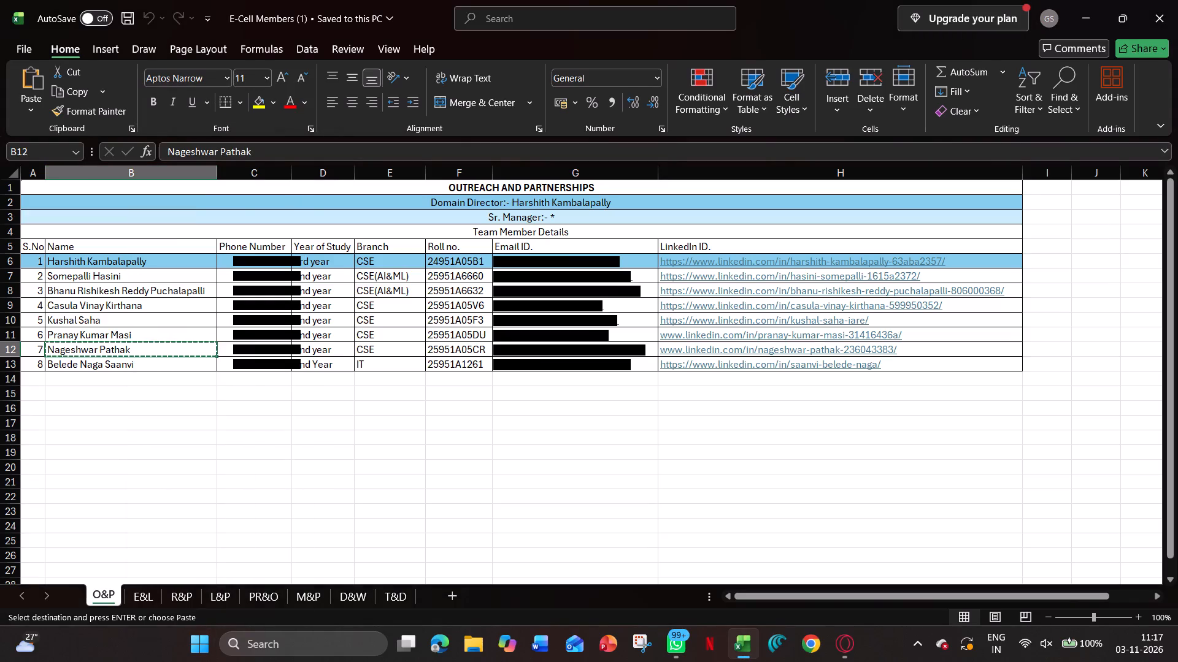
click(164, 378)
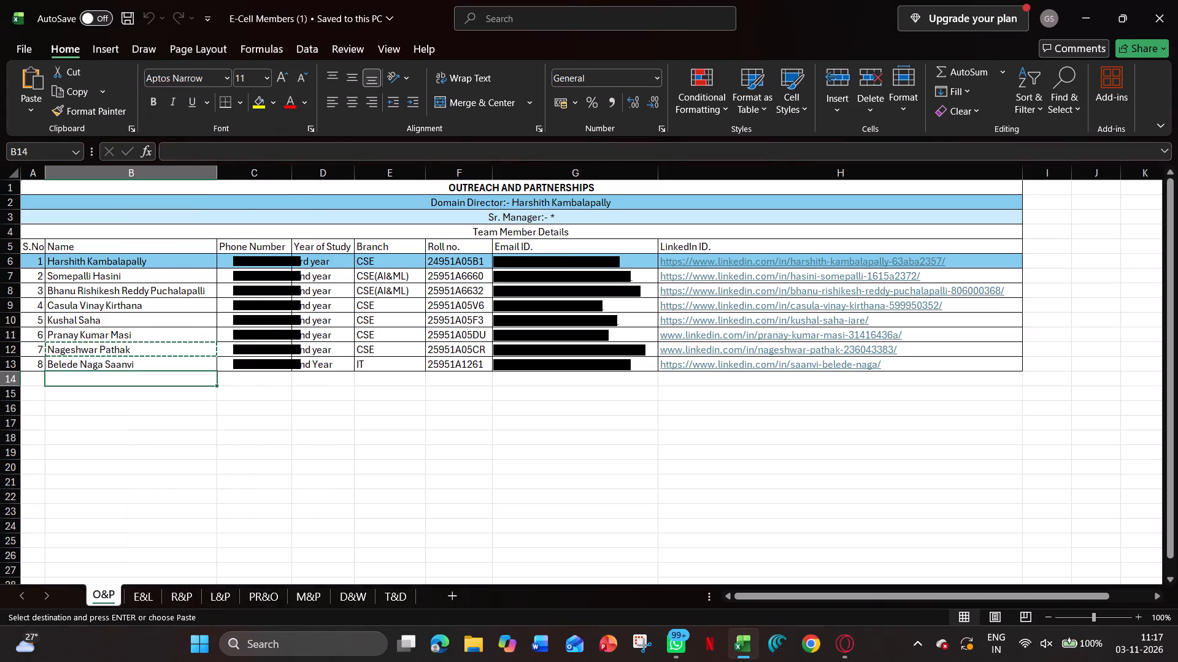
Clear the contents of row 12, member number 7, on the O&P sheet.
click(13, 351)
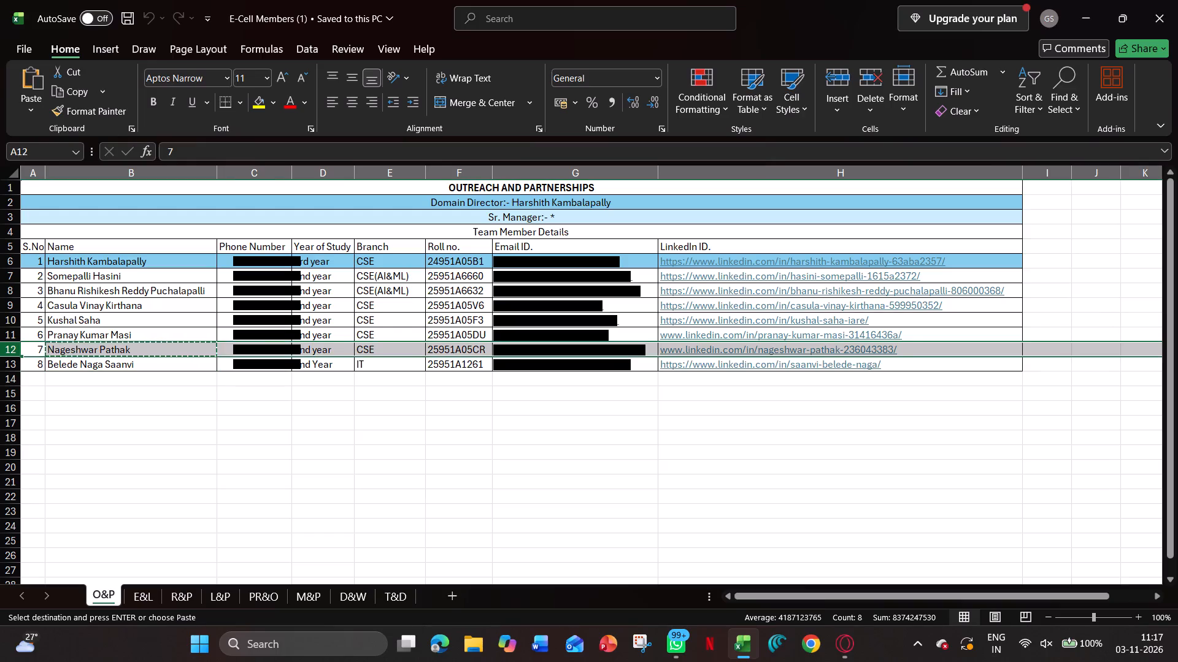
key(Delete)
click(98, 451)
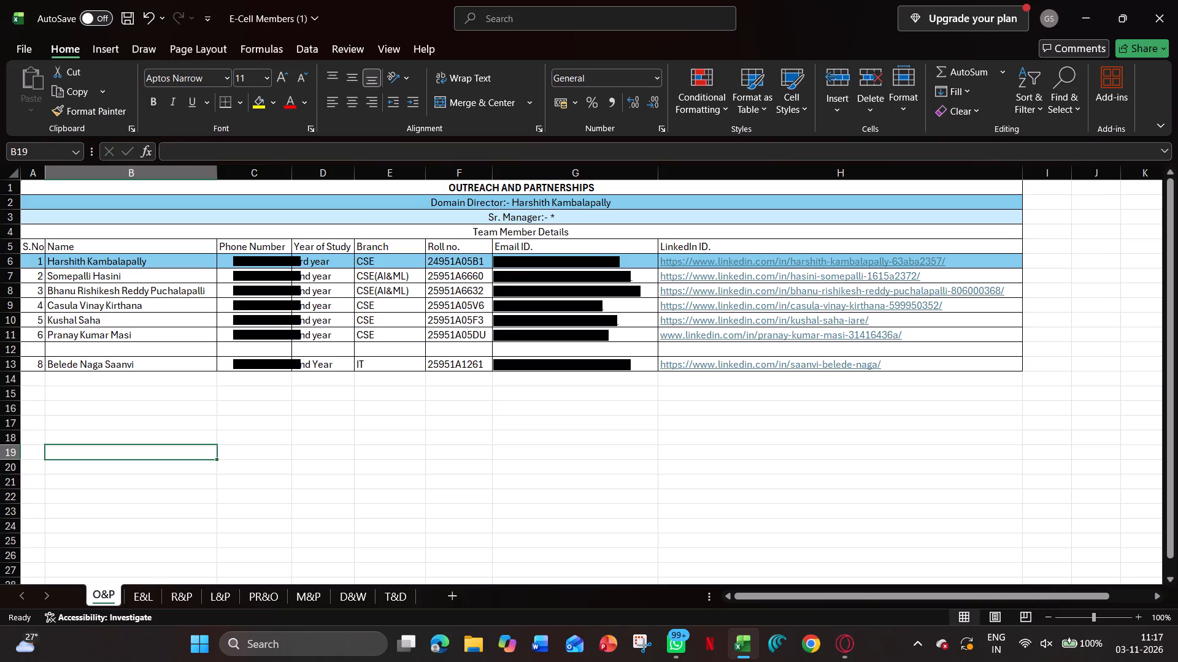
Clear the contents of row 8, member number 3, on the E&L sheet.
click(150, 592)
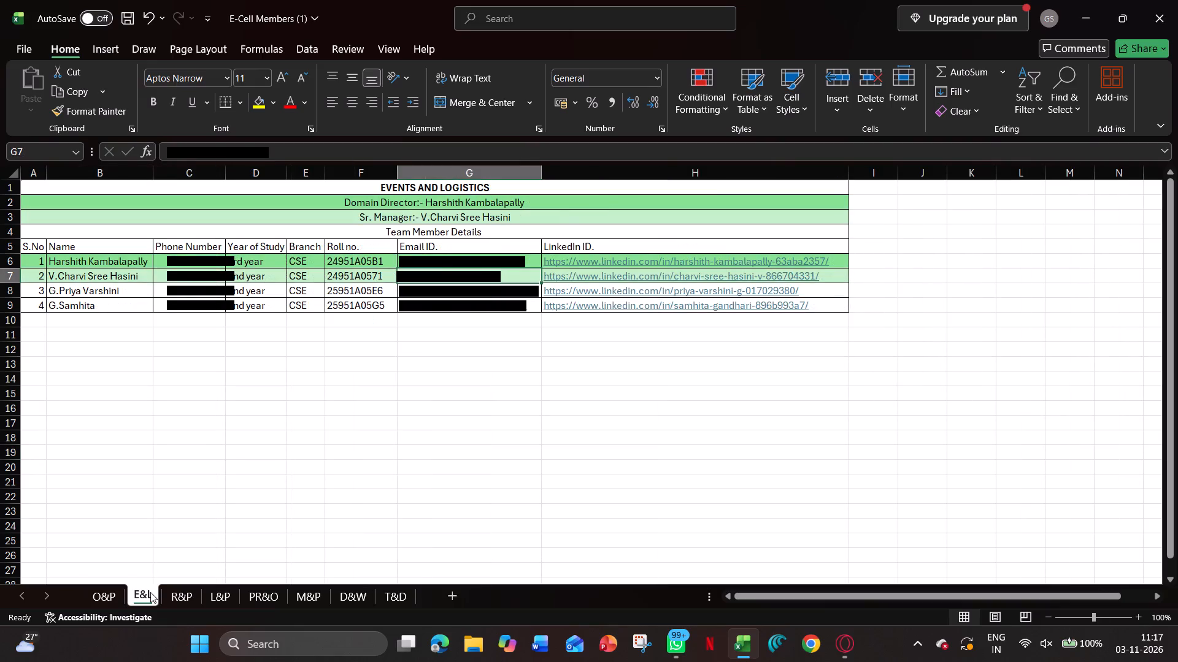
click(9, 292)
key(k)
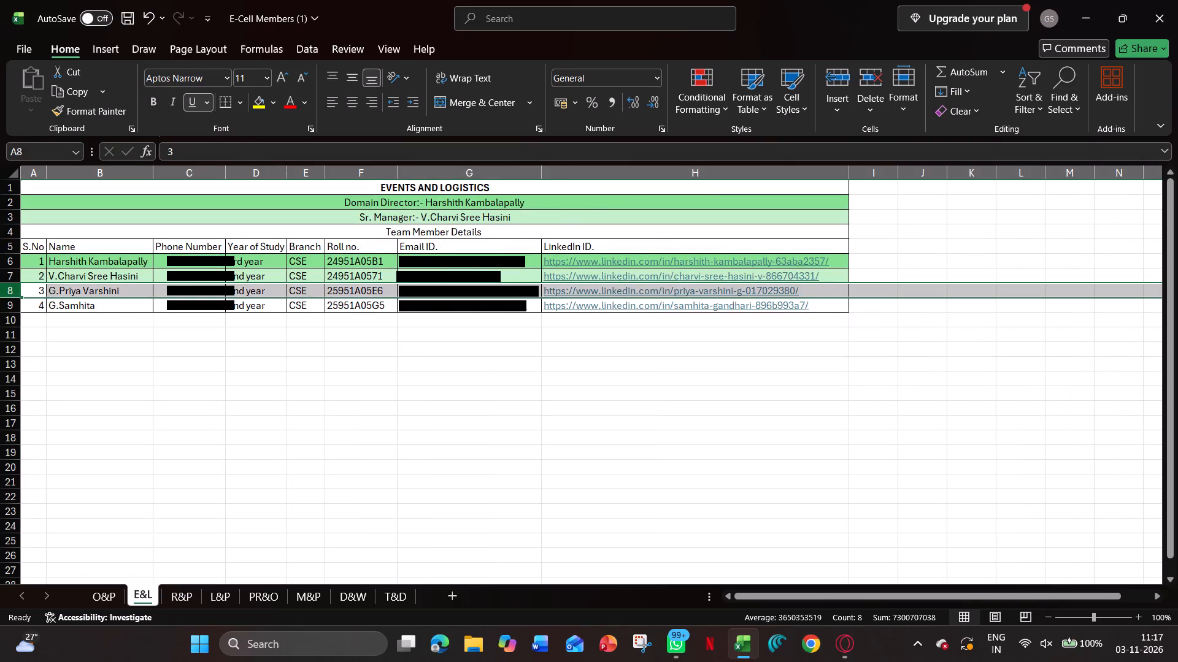
key(Delete)
drag(208, 300, 198, 321)
drag(169, 338, 152, 339)
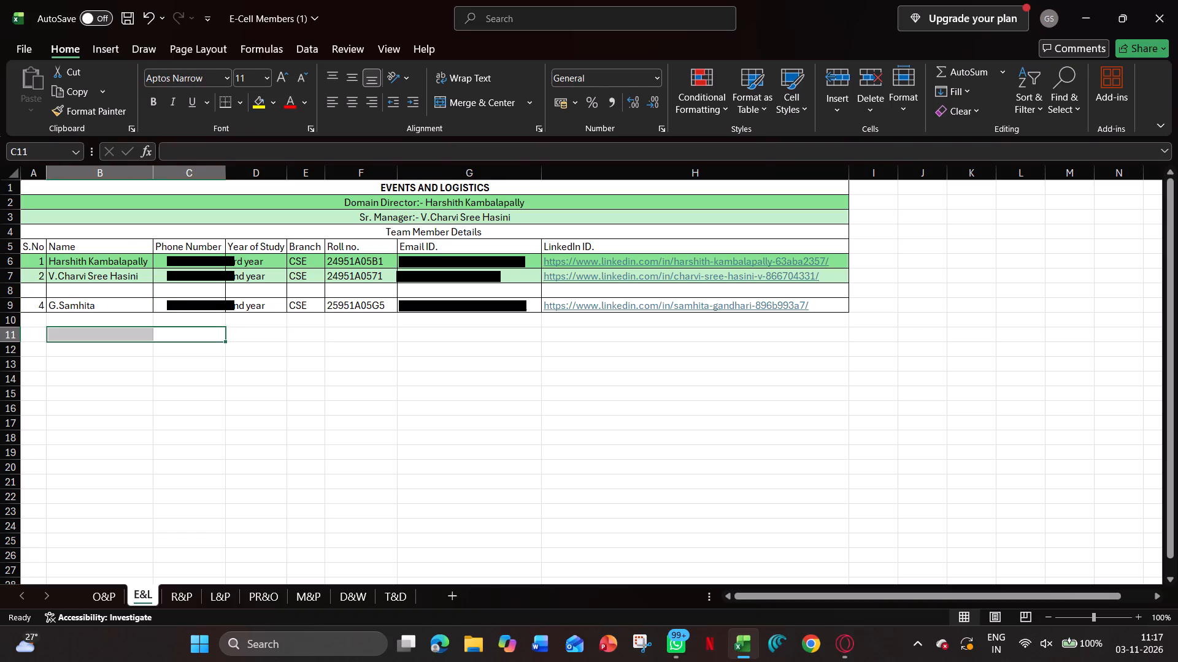
Clear the contents of member rows 6, 7 and 9 on the R&P sheet, keeping row 8.
click(182, 593)
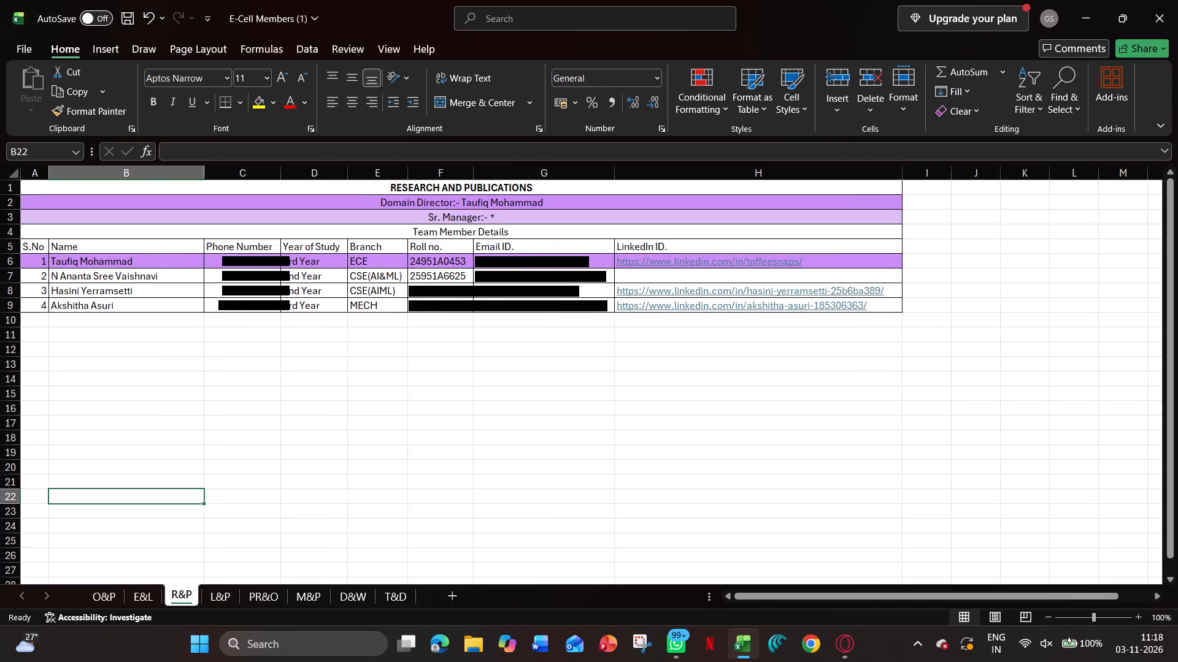
scroll(103, 297, left, 1)
click(10, 264)
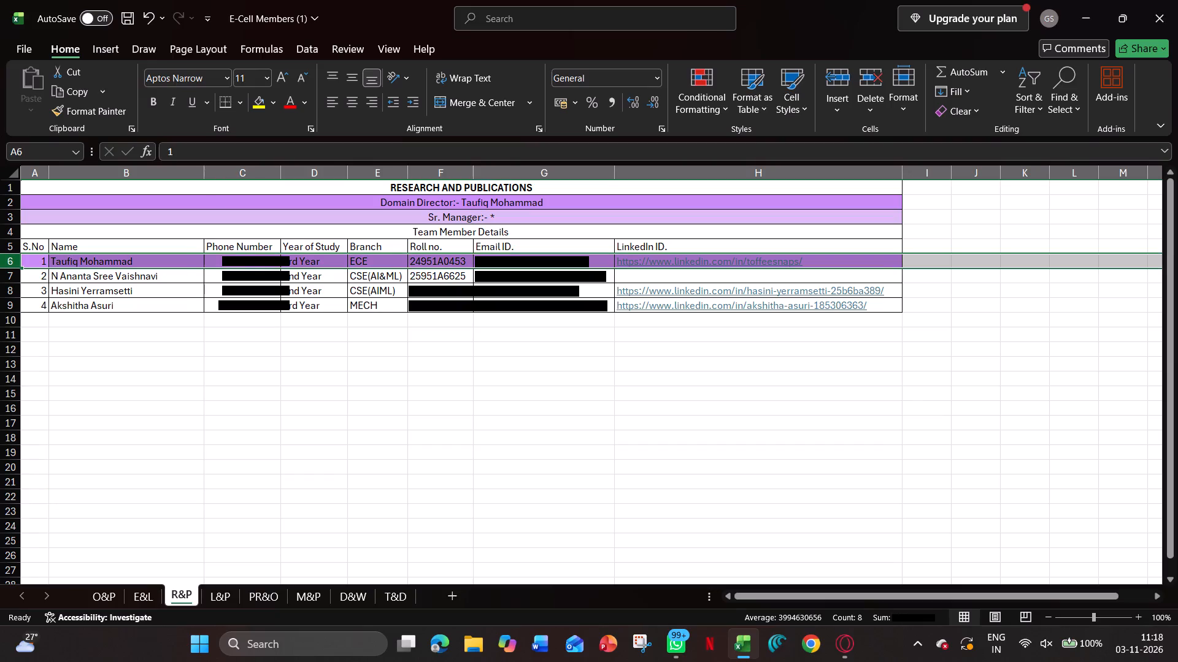
key(Delete)
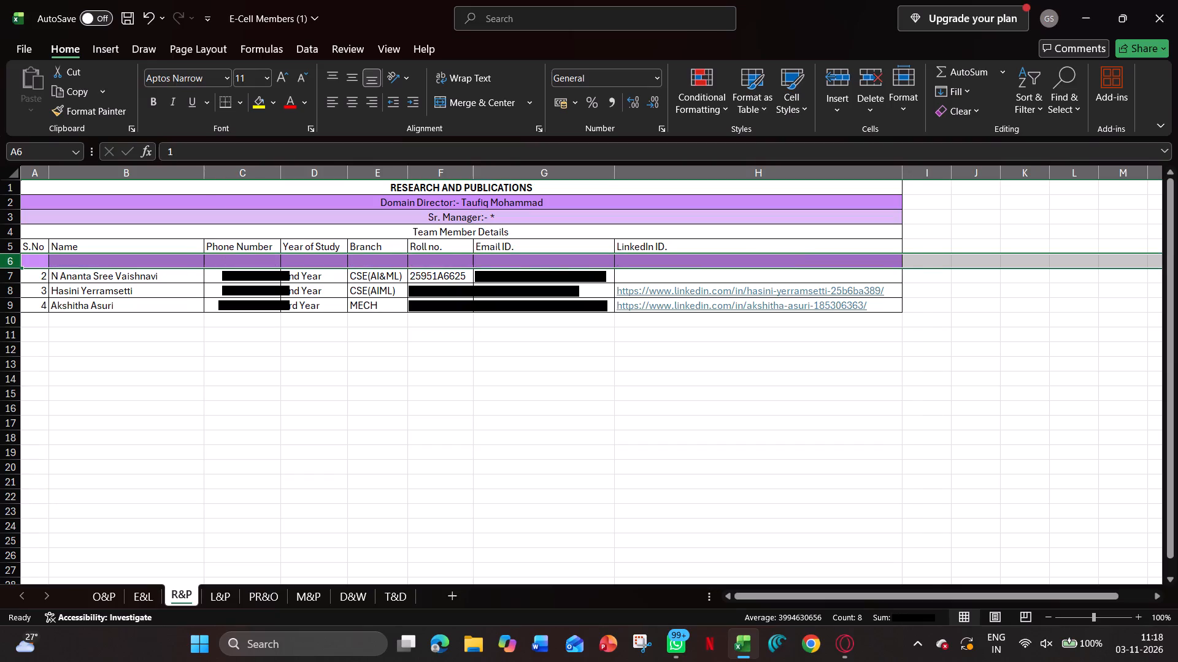
click(12, 276)
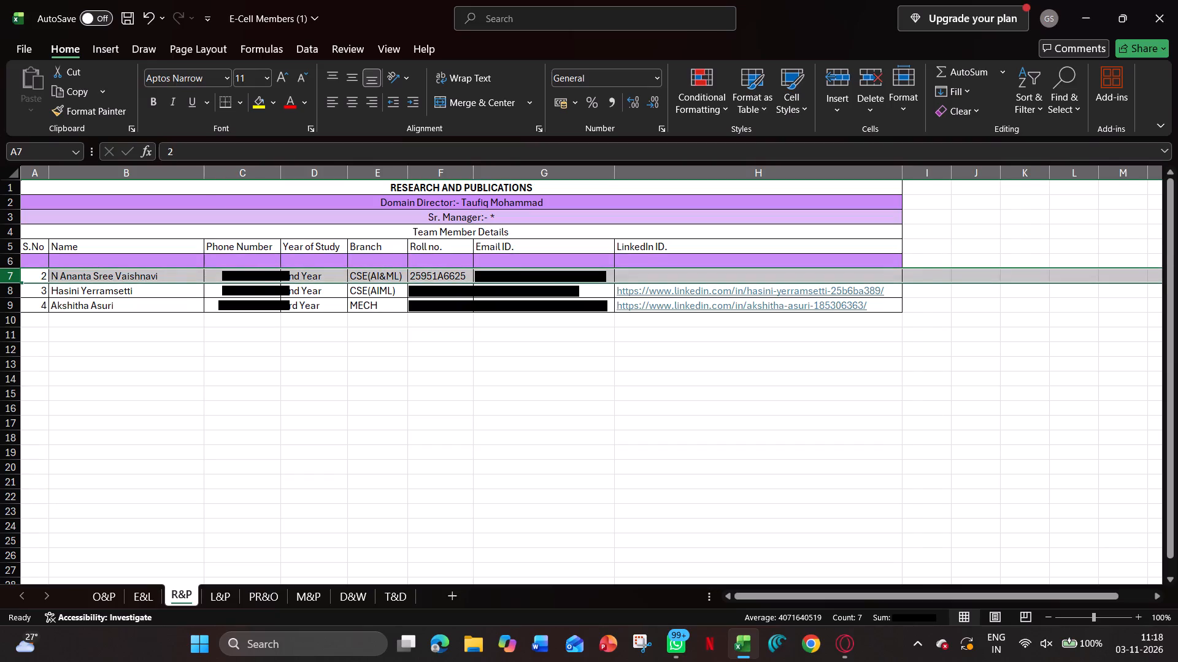
key(Delete)
click(12, 286)
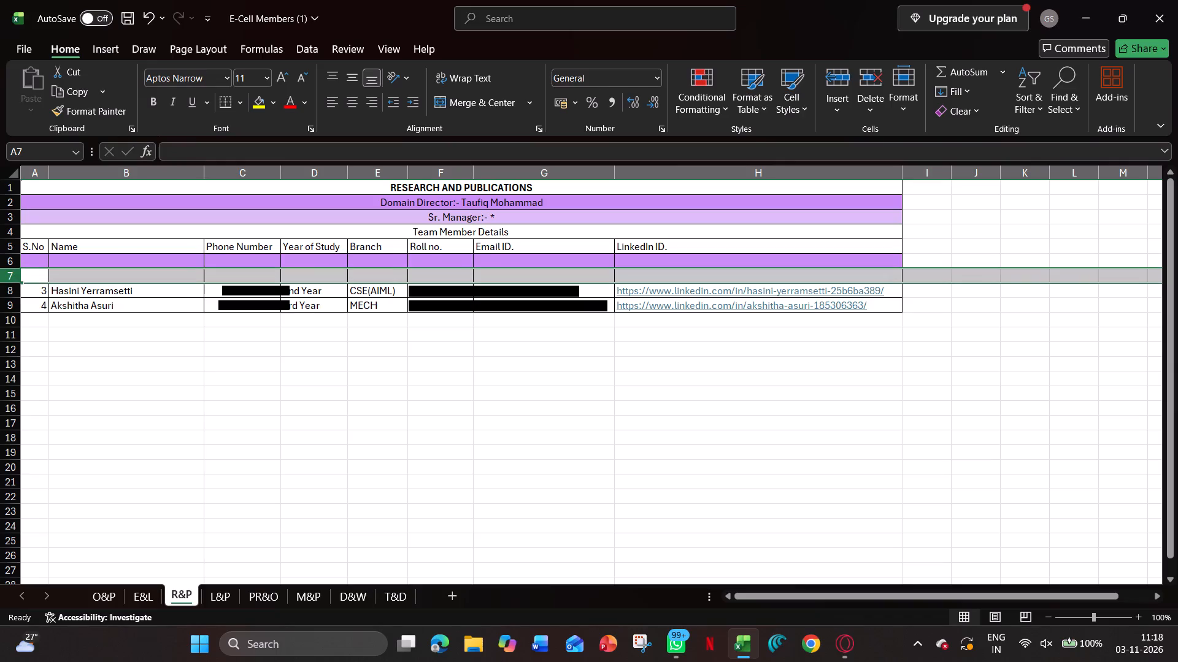
click(15, 305)
key(Delete)
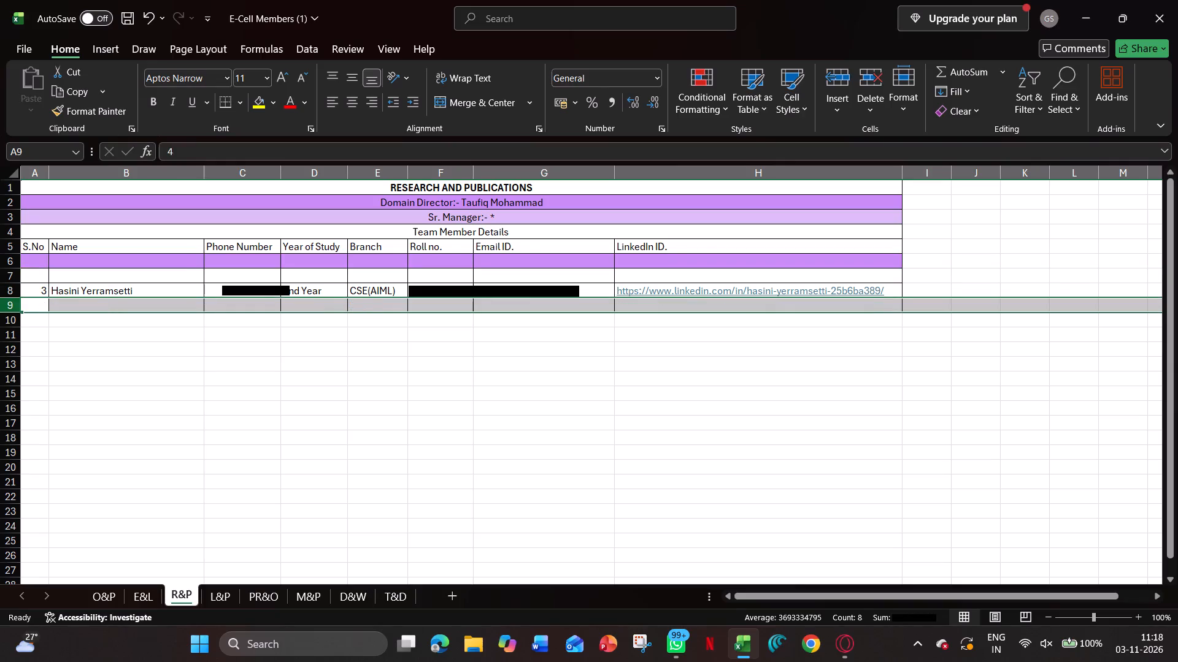
Clear the contents of row 11, member number 6, on the PR&O sheet.
click(223, 595)
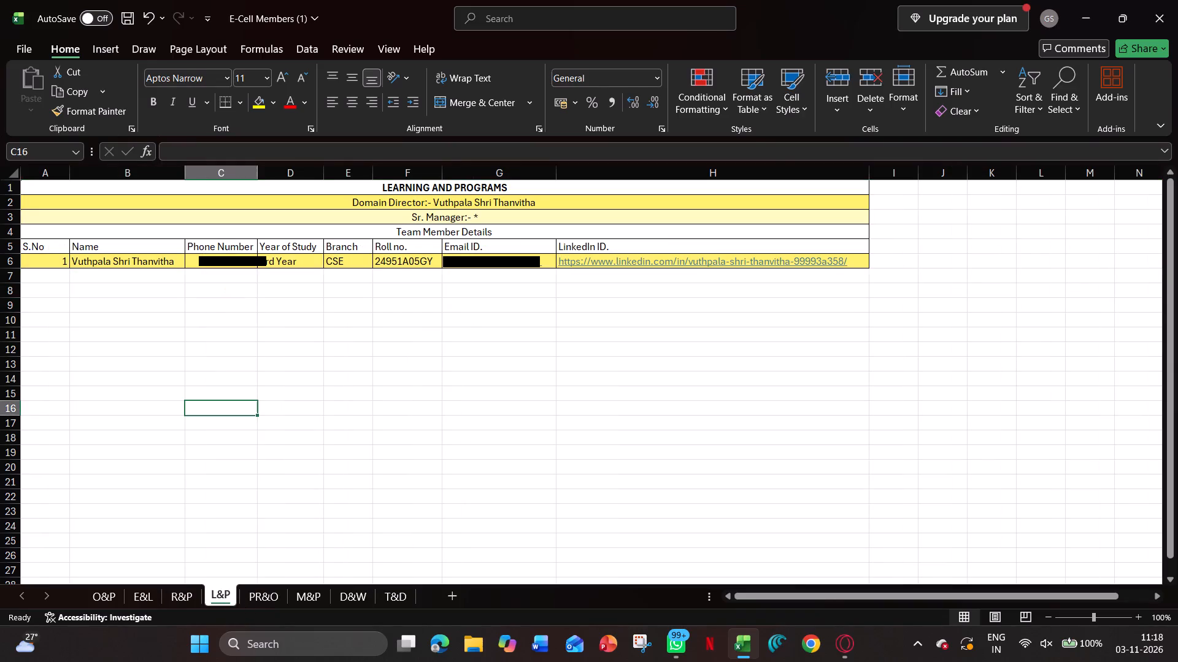
click(257, 591)
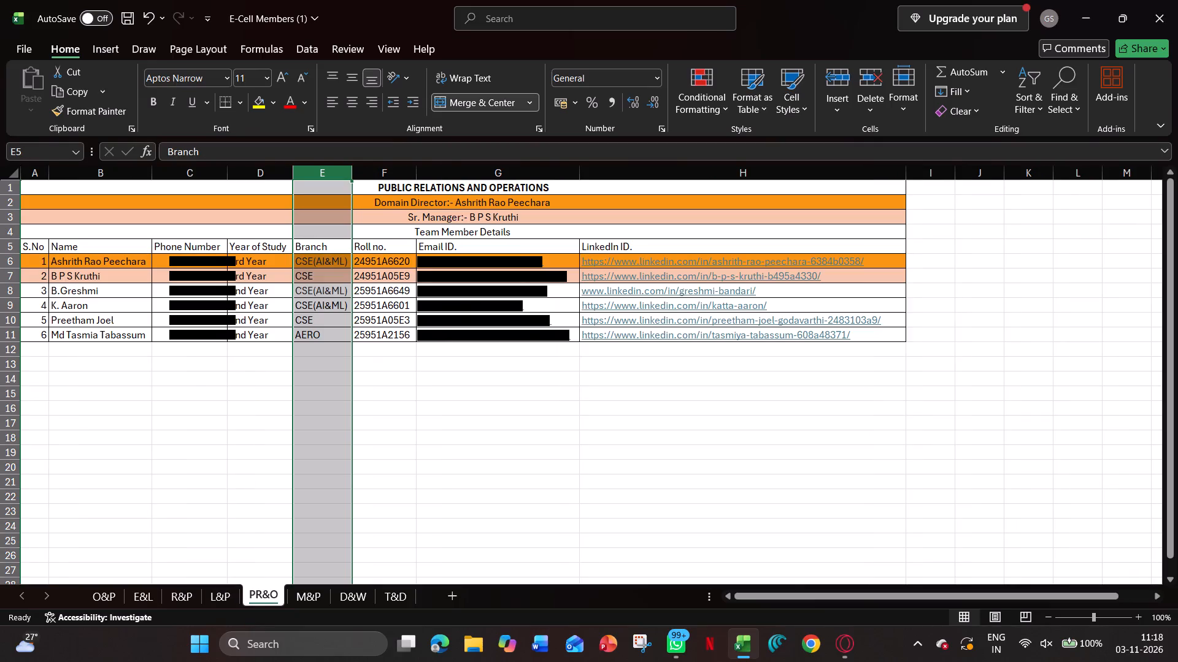
click(14, 339)
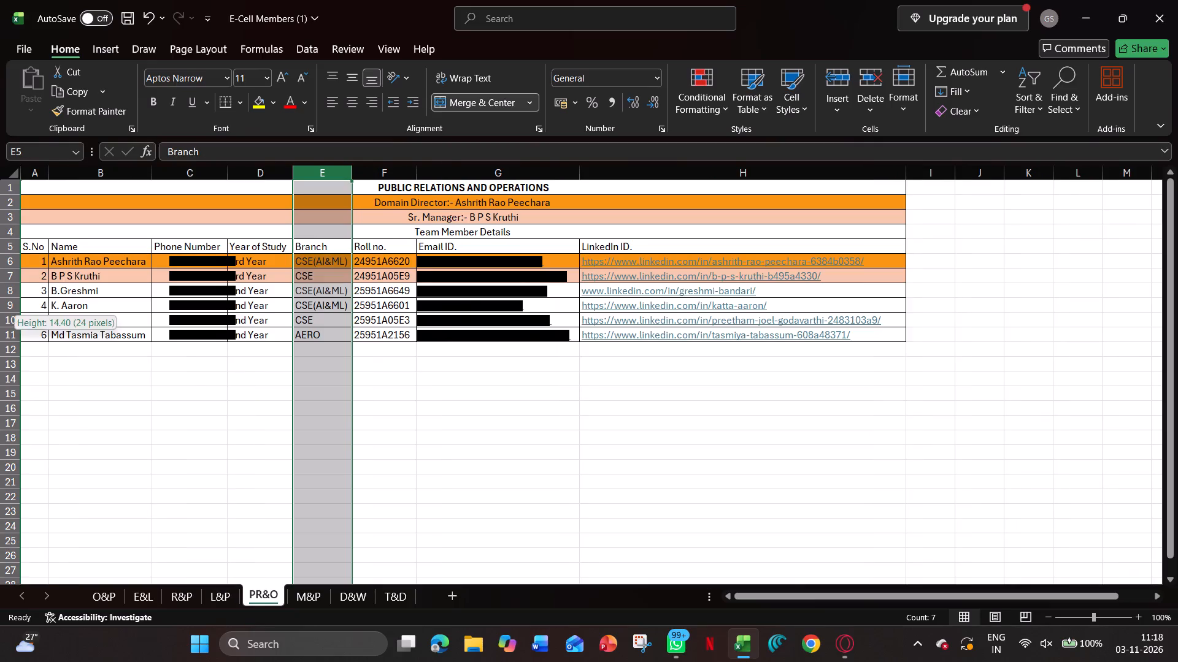
key(Delete)
click(14, 339)
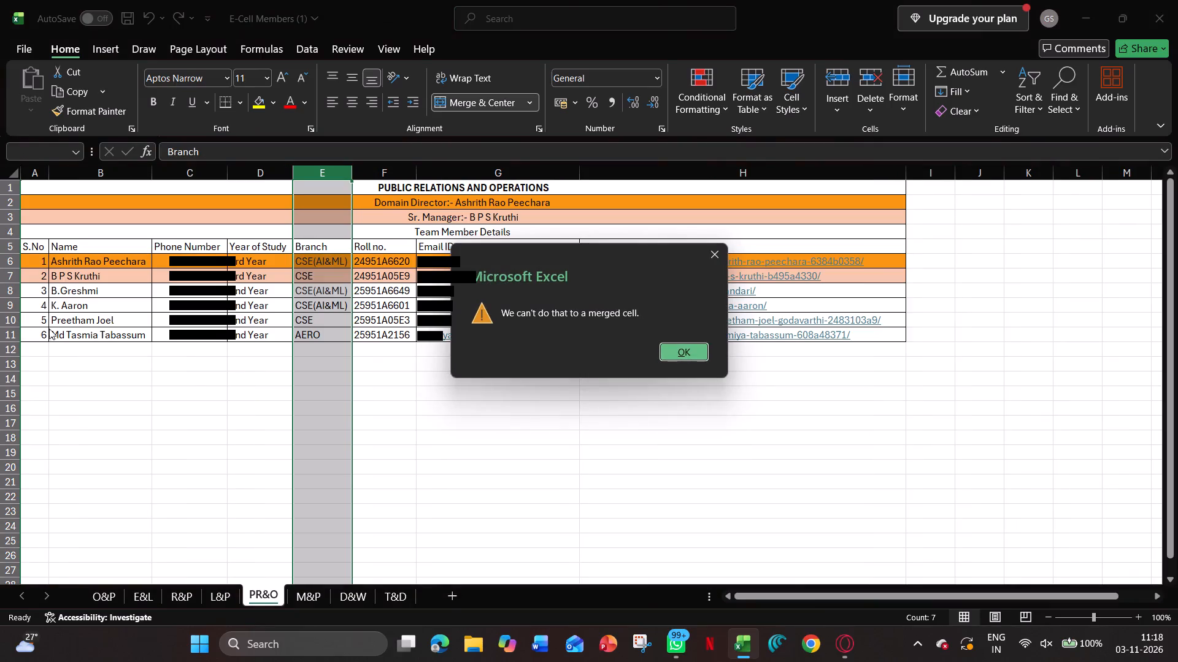
click(715, 251)
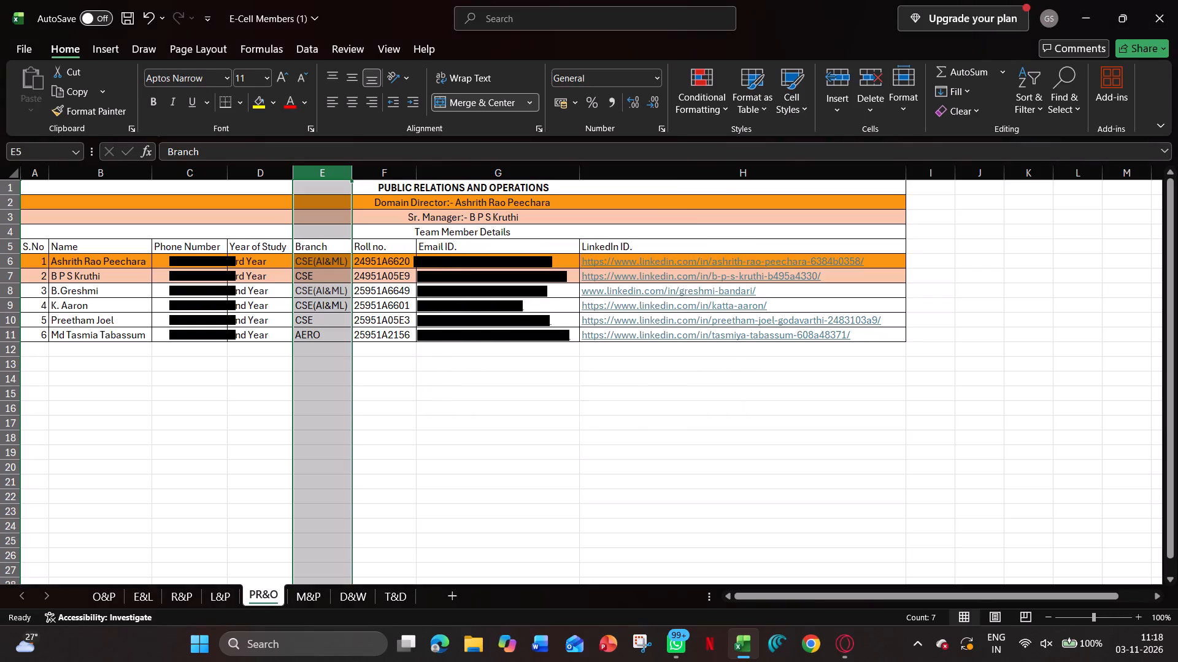
click(13, 336)
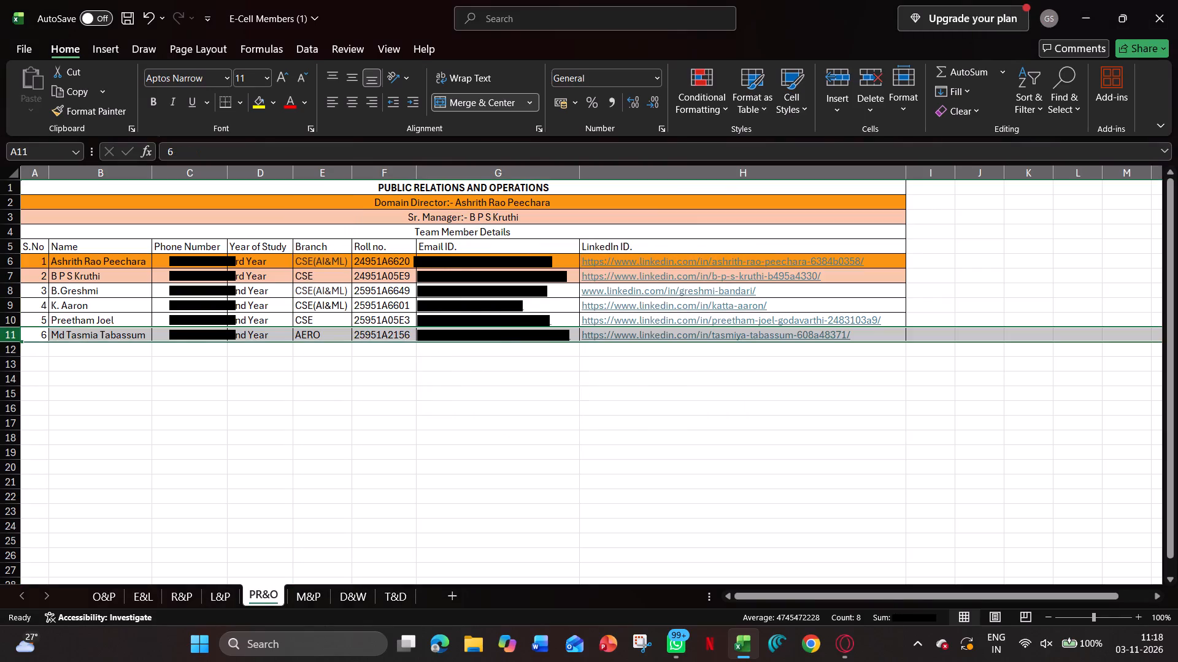
key(Delete)
Clear the contents of member rows 7 and 9 on the M&P sheet.
click(310, 593)
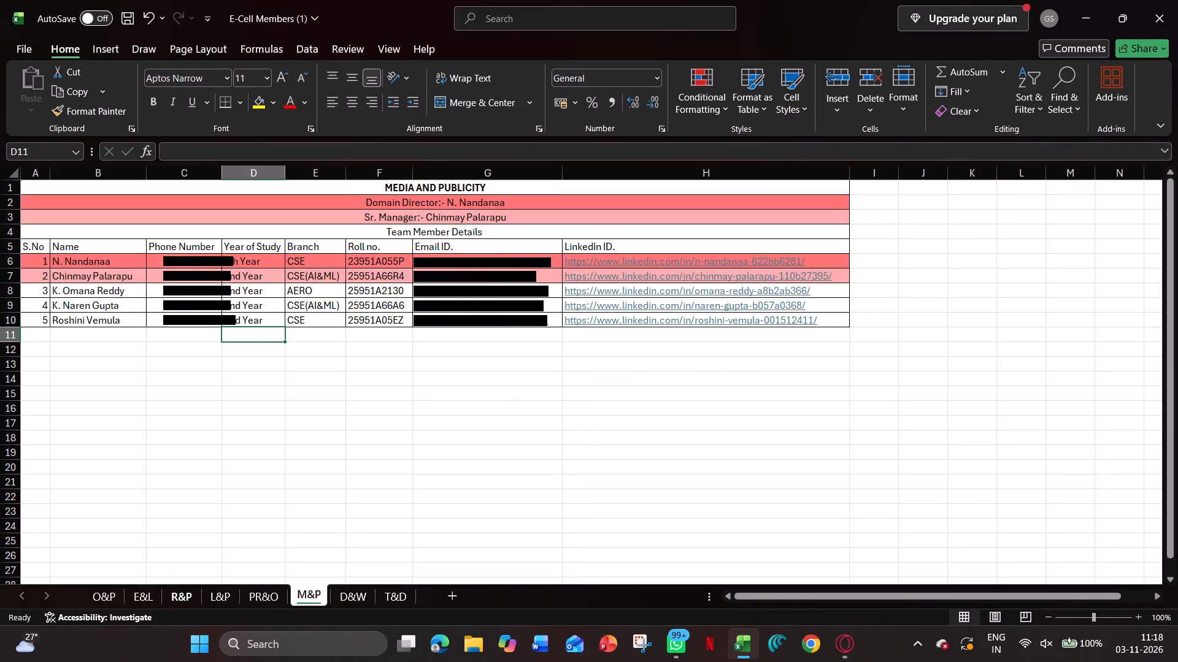
click(11, 275)
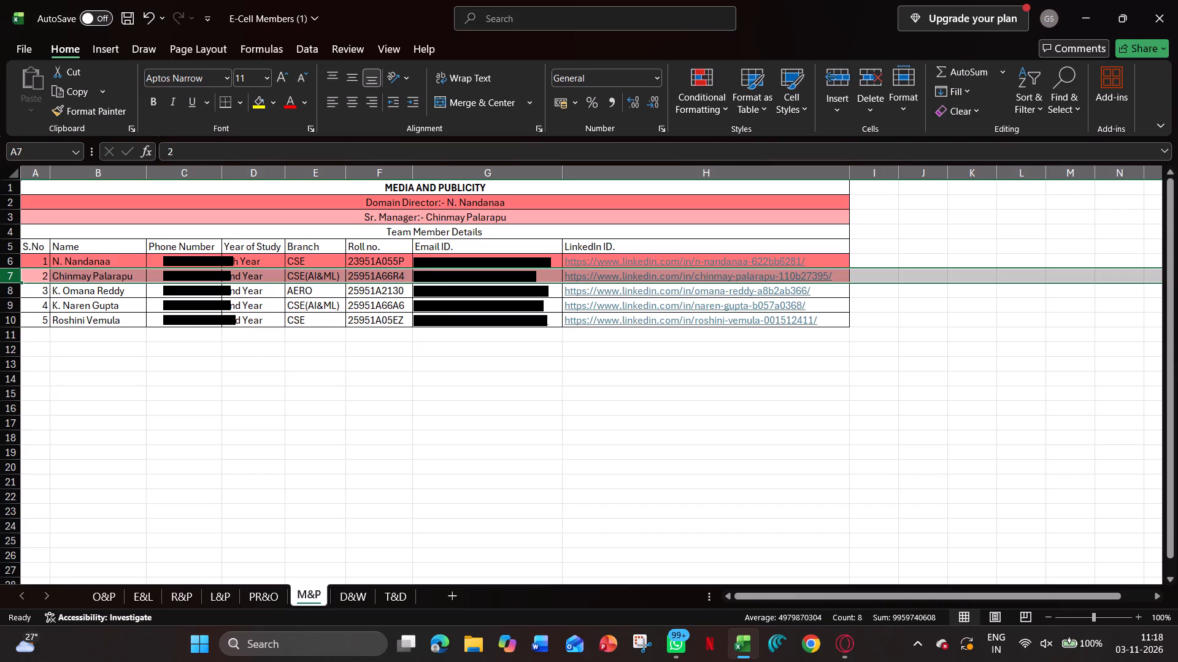
key(Delete)
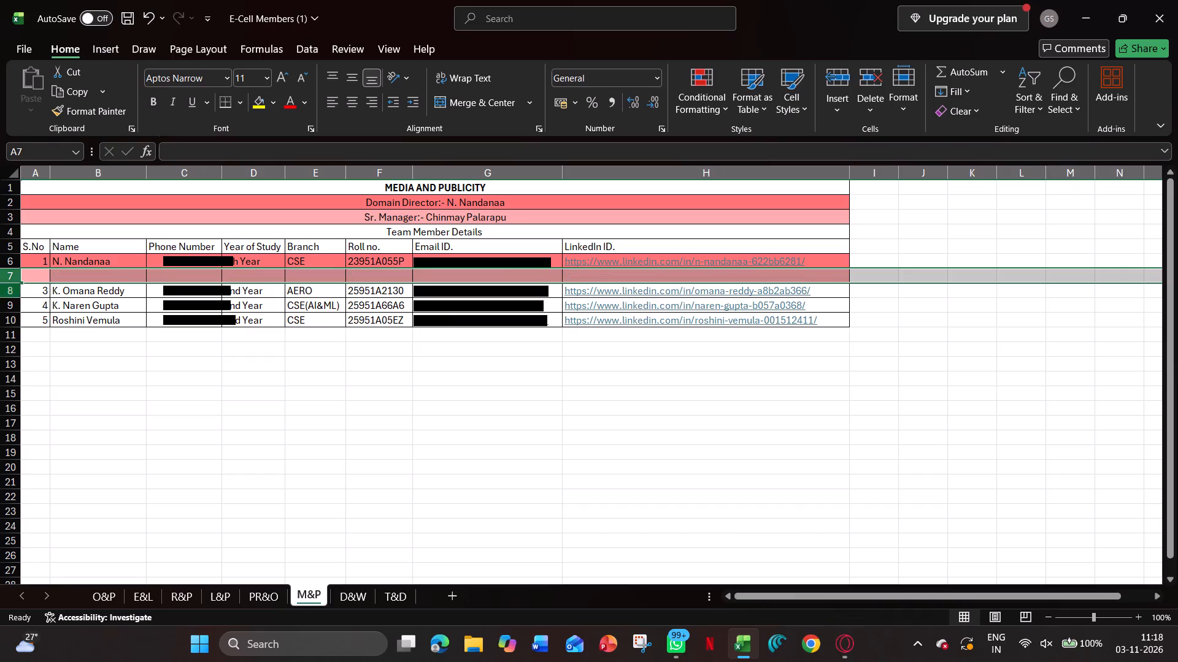
click(15, 303)
key(Delete)
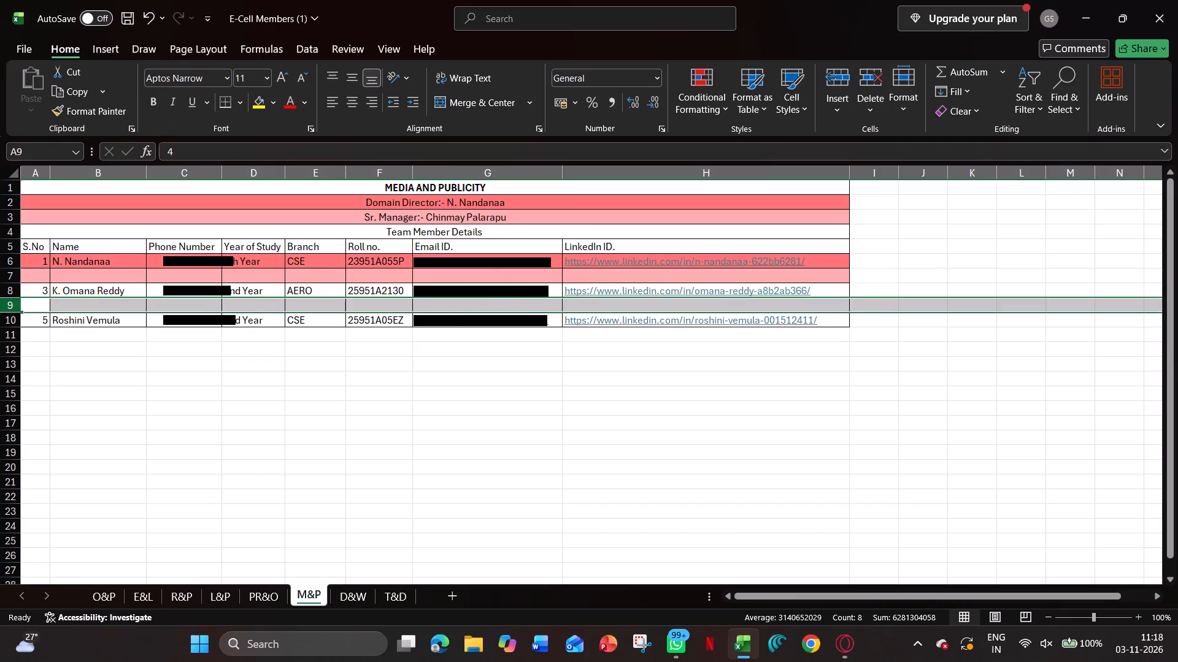
Clear the contents of row 10, member number 5, on the M&P sheet.
click(10, 321)
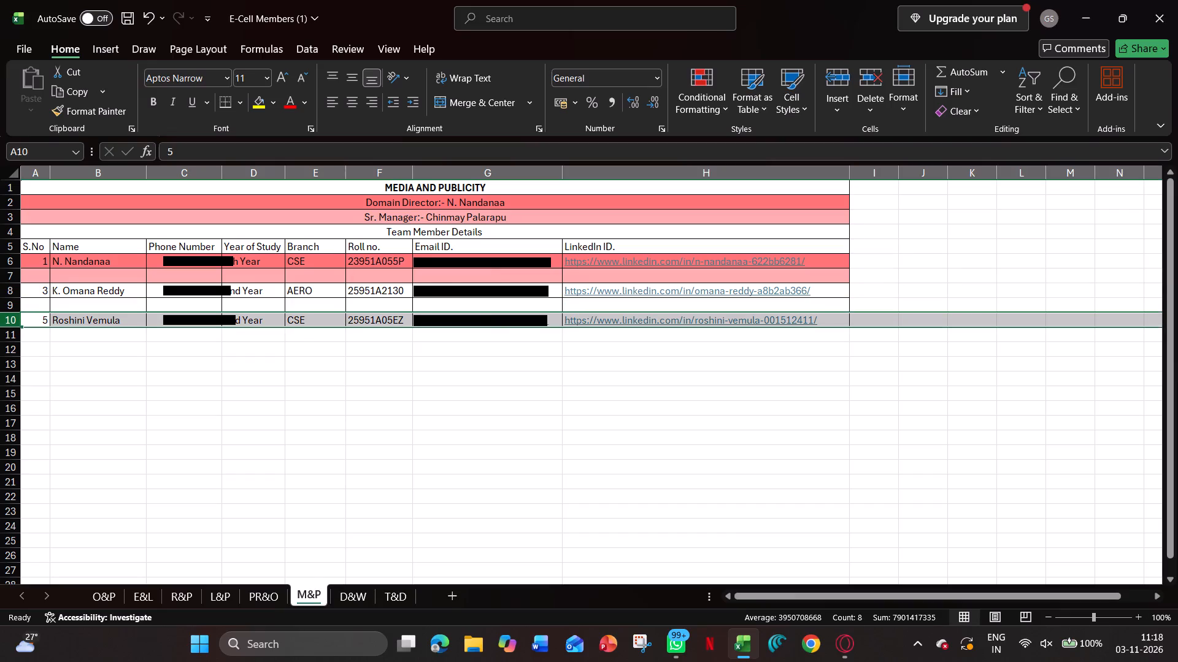
key(Delete)
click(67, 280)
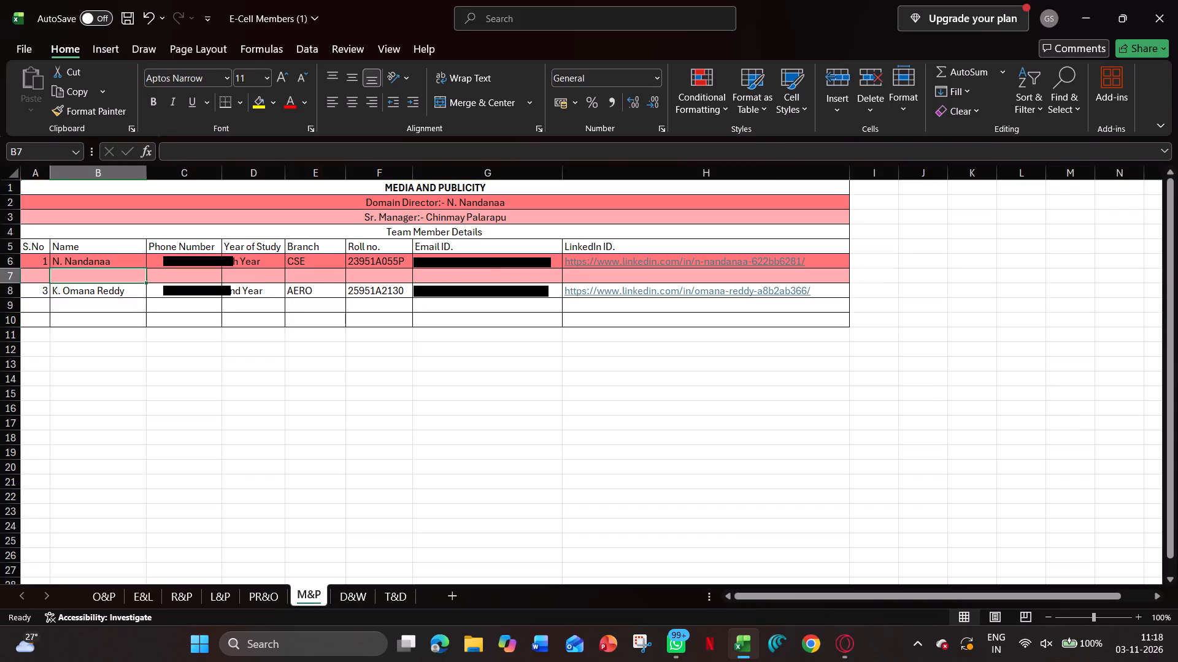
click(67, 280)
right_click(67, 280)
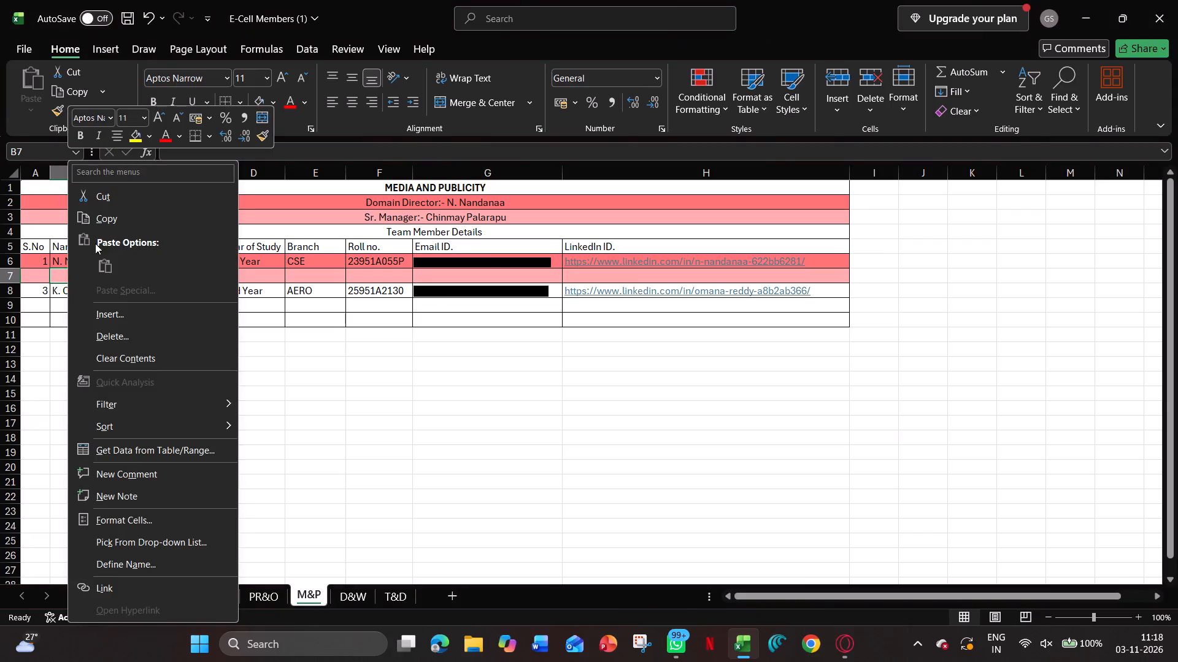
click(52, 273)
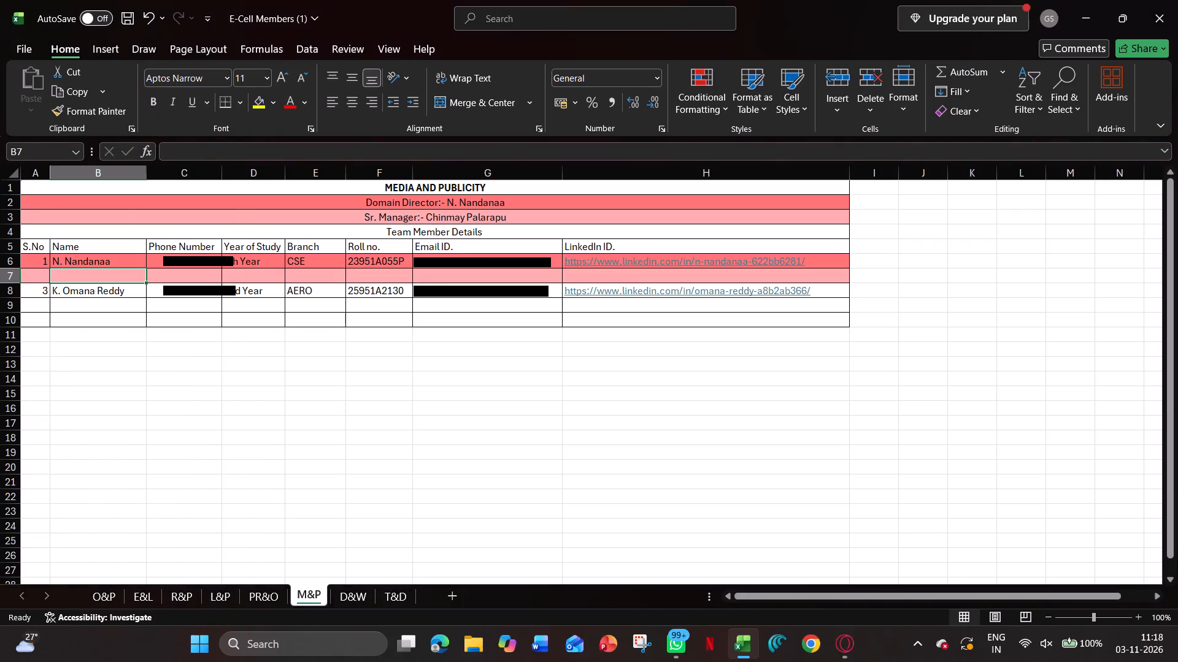
Enter "sohith" as the member name in the empty row 9 of the M&P sheet.
click(68, 312)
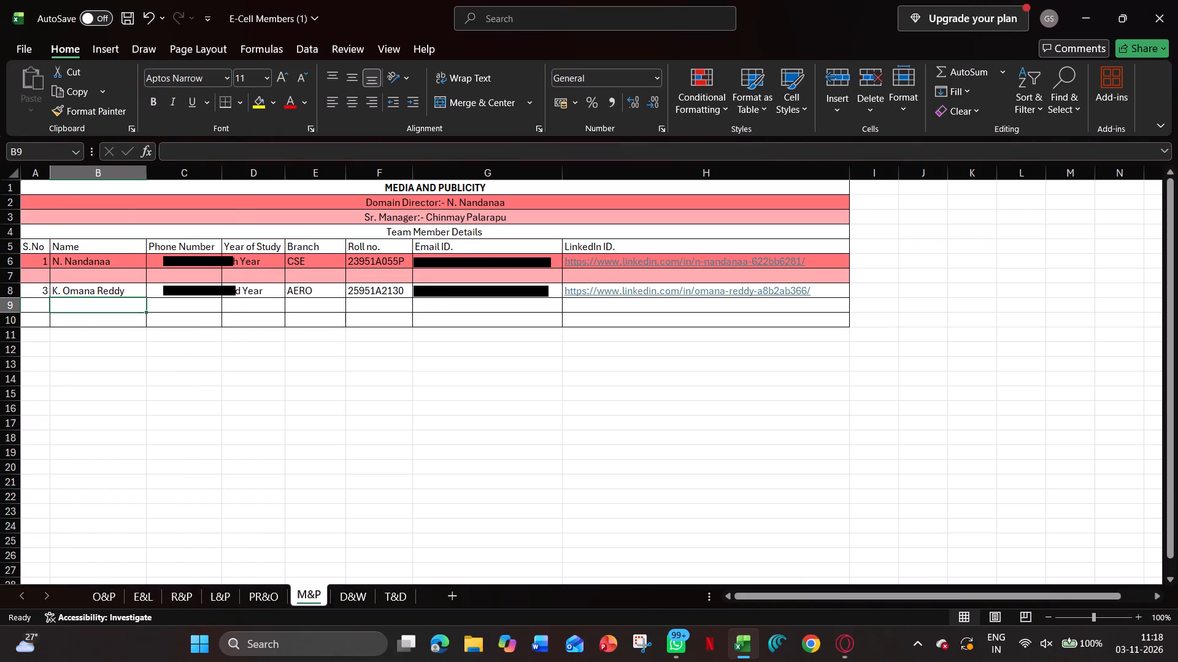
click(61, 307)
double_click(89, 302)
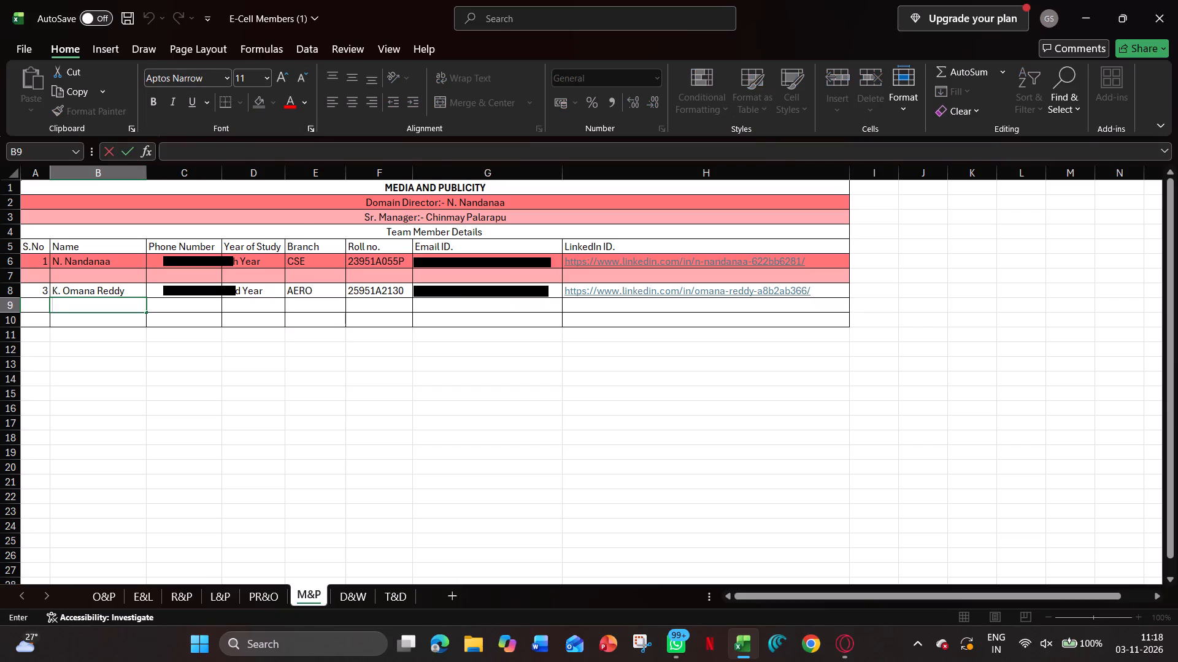
text(sohith)
double_click(195, 303)
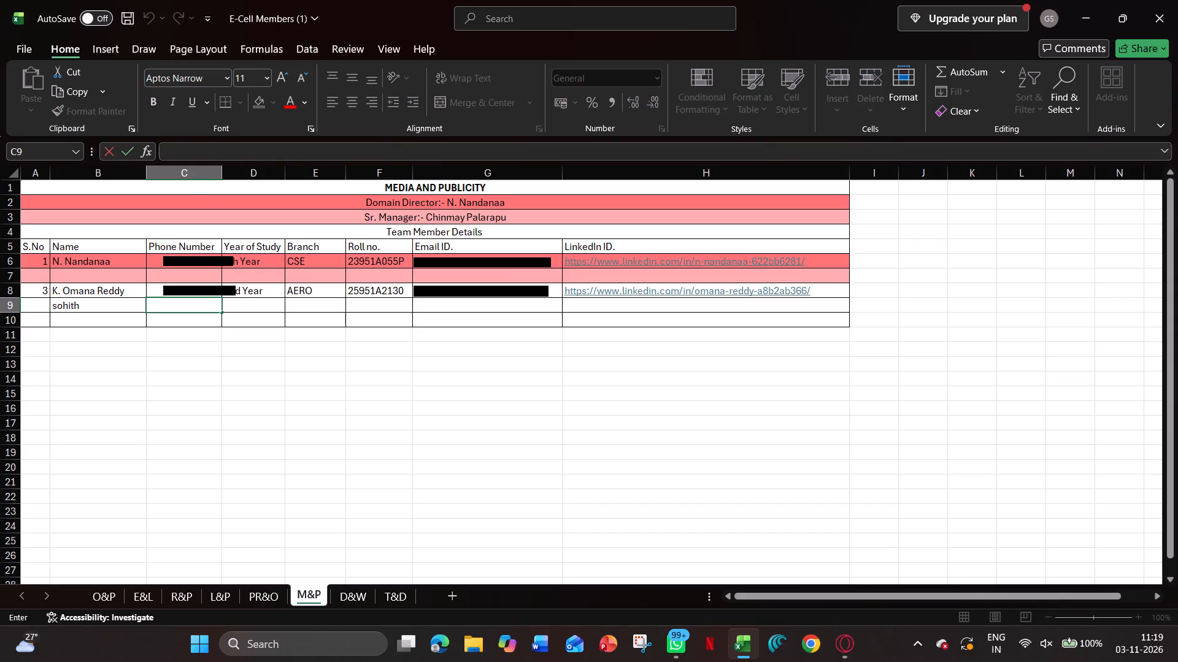
Edit the member name in row 9 of the M&P sheet, deleting its first letter.
triple_click(52, 303)
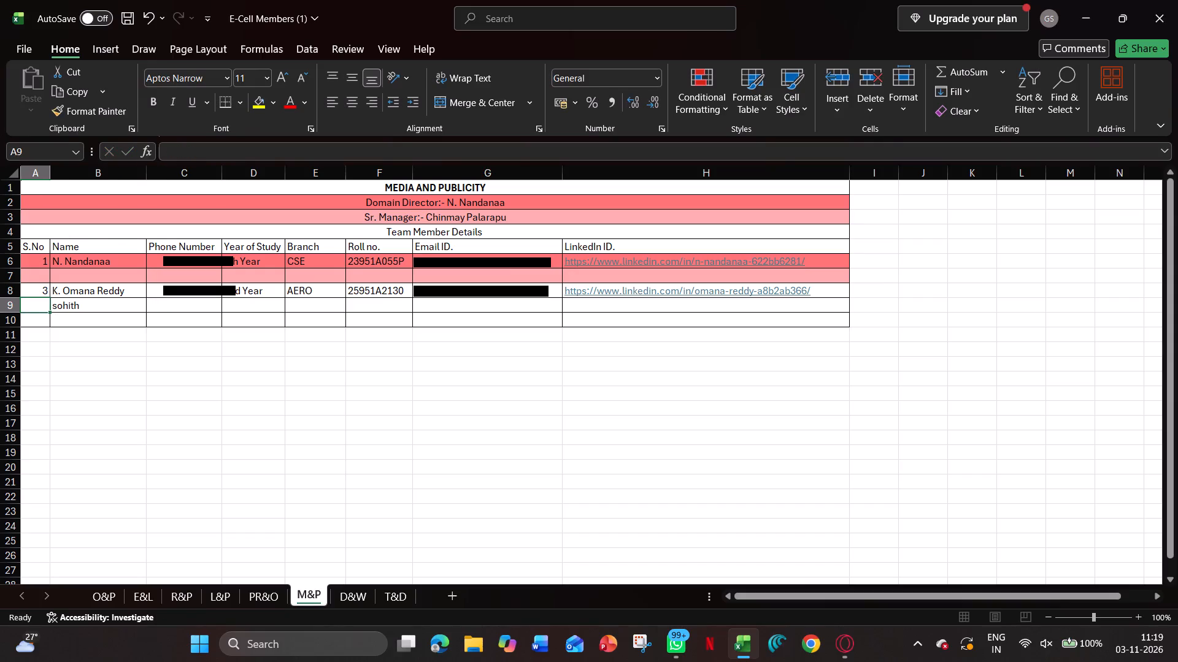
double_click(53, 305)
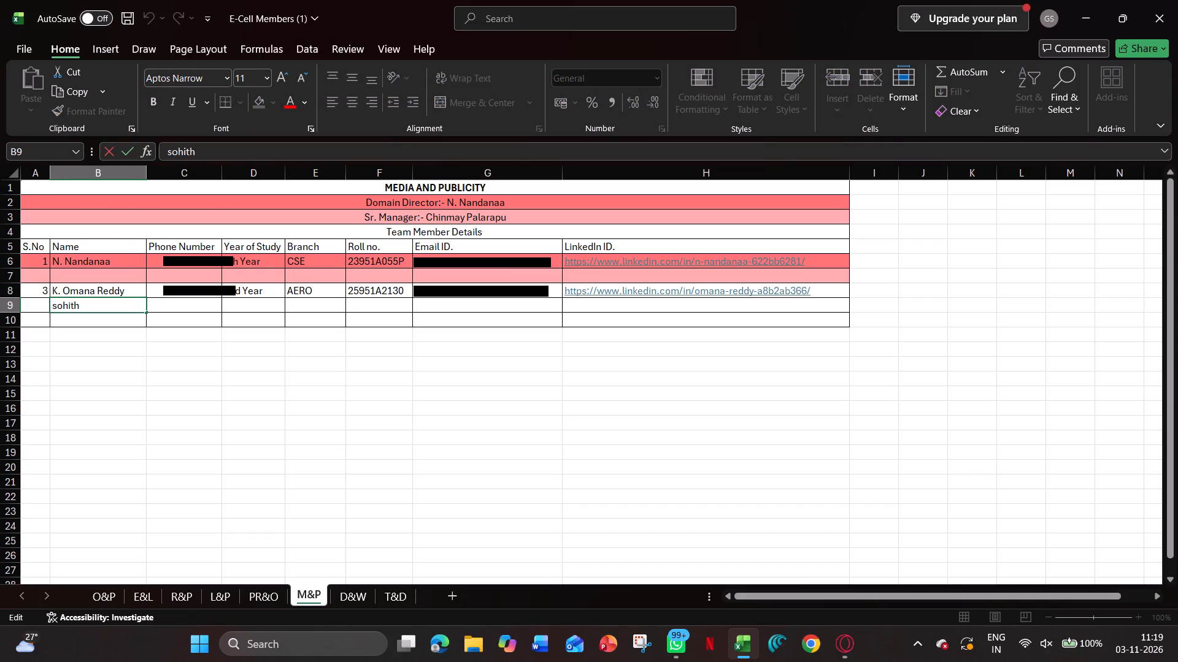
click(57, 306)
key(BackSpace)
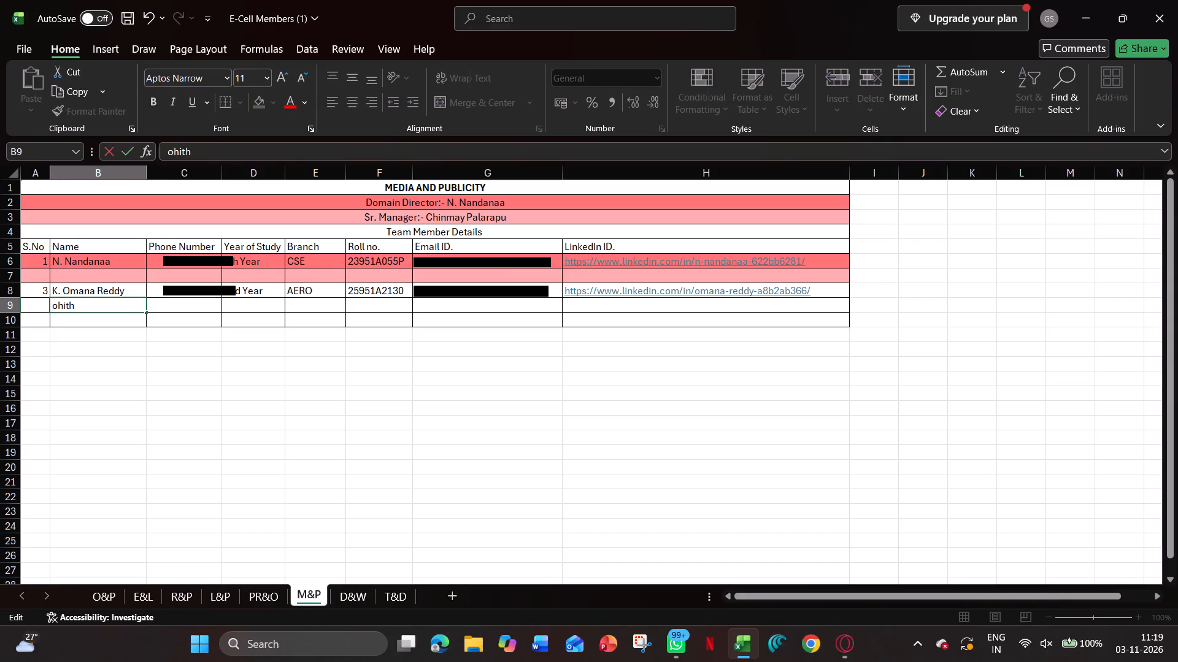
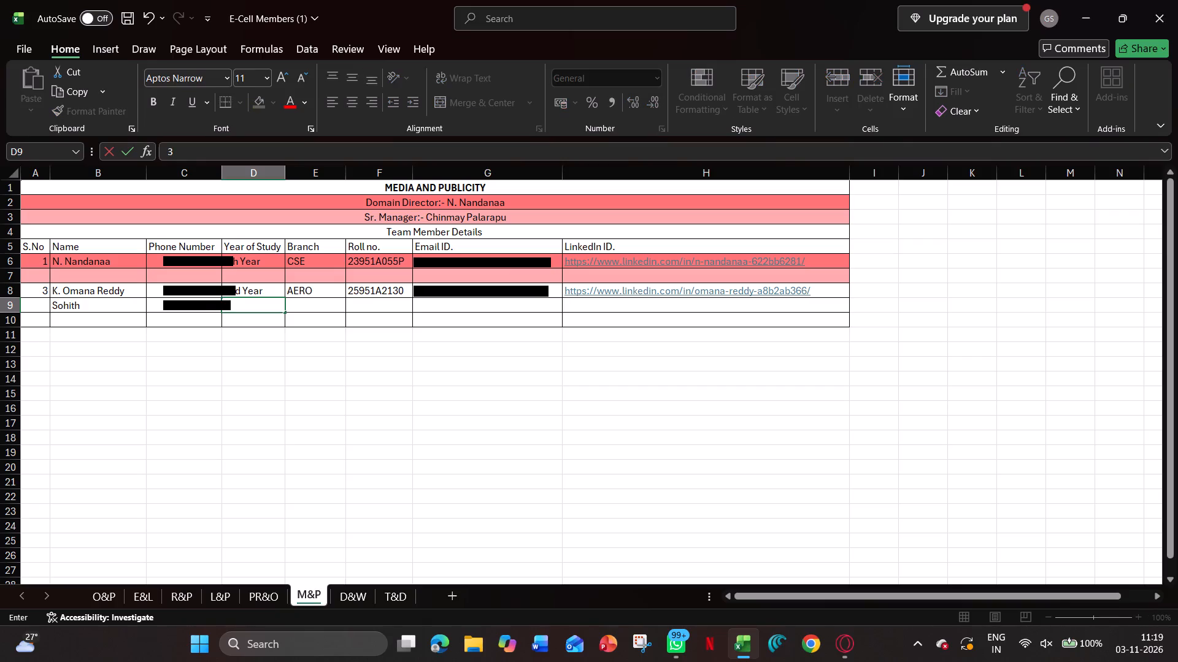
Complete the year of study in row 9 of the M&P sheet as "3rd year".
text(rd ye)
text(ar)
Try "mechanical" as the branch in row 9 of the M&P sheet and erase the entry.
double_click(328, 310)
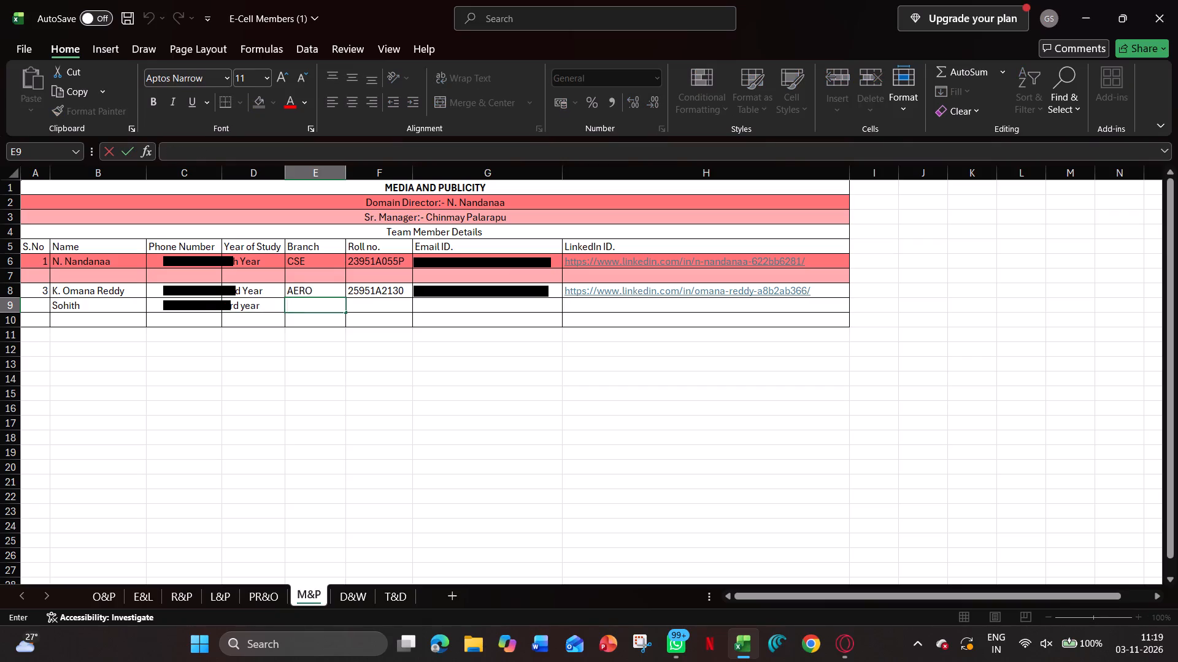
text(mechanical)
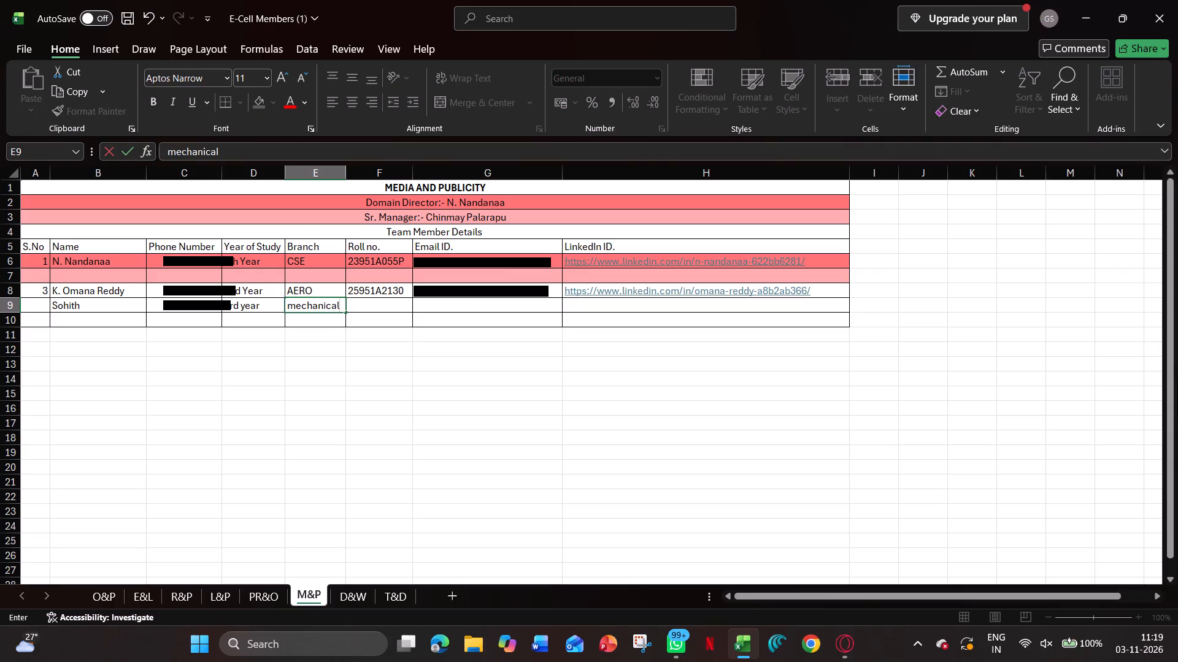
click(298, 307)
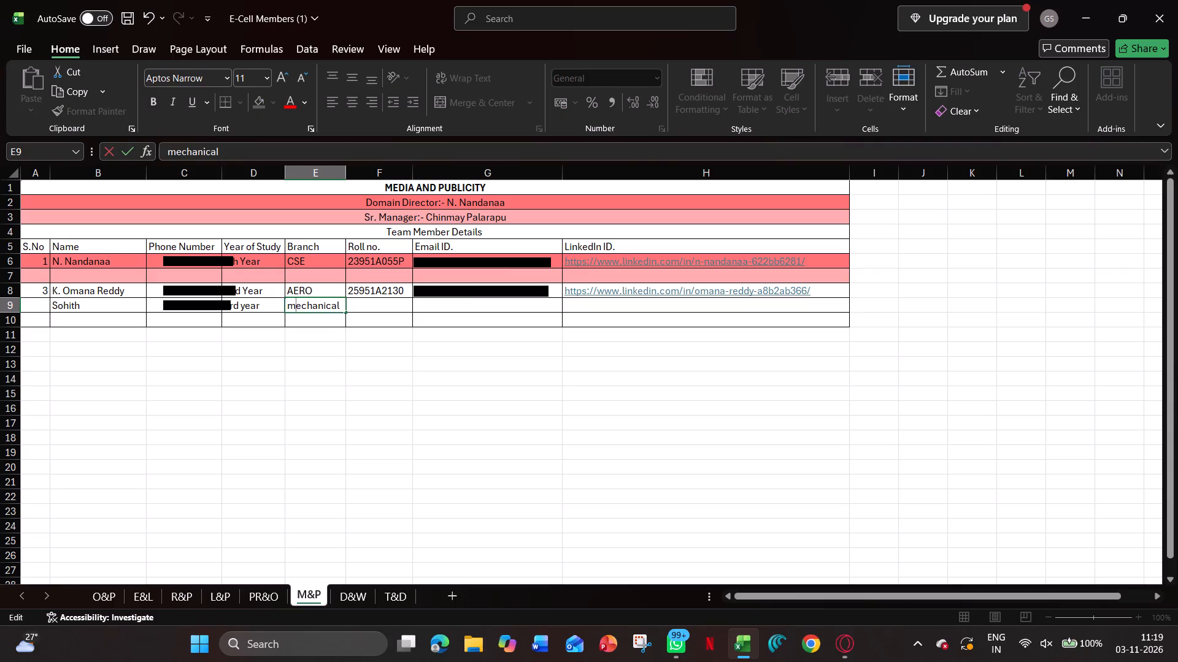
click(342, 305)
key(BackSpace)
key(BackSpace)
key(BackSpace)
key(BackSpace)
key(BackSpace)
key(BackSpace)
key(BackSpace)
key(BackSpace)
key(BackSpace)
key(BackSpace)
Enter the branch in row 9 of the M&P sheet as "MECH", all in capitals.
key(m)
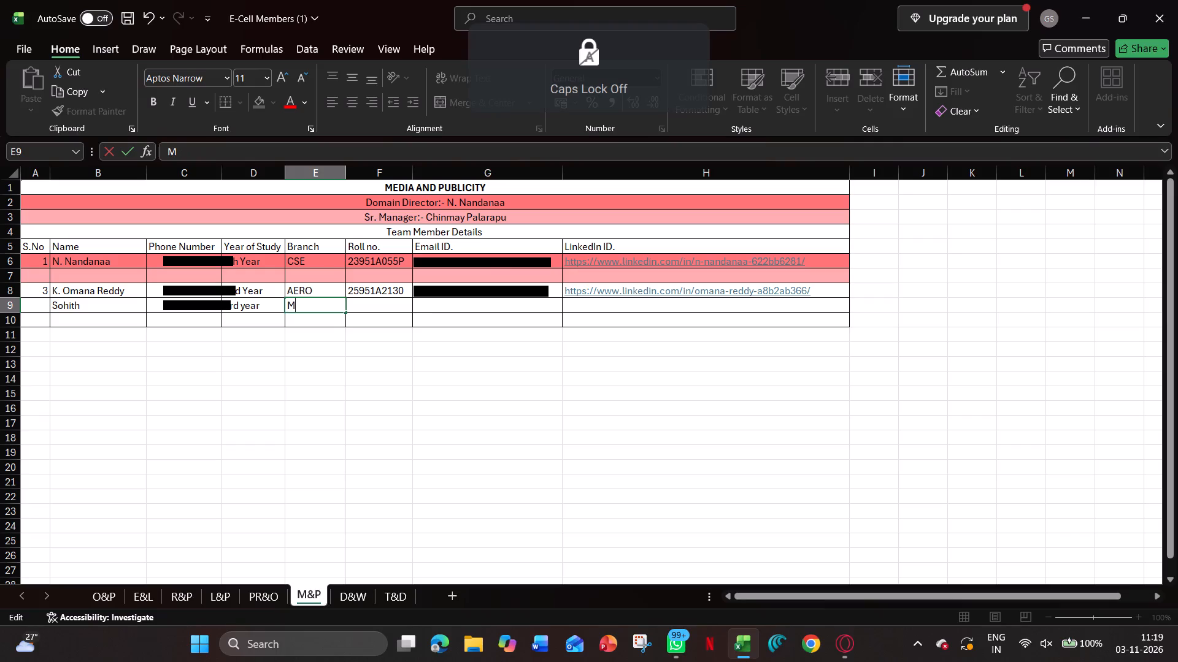
text(ech)
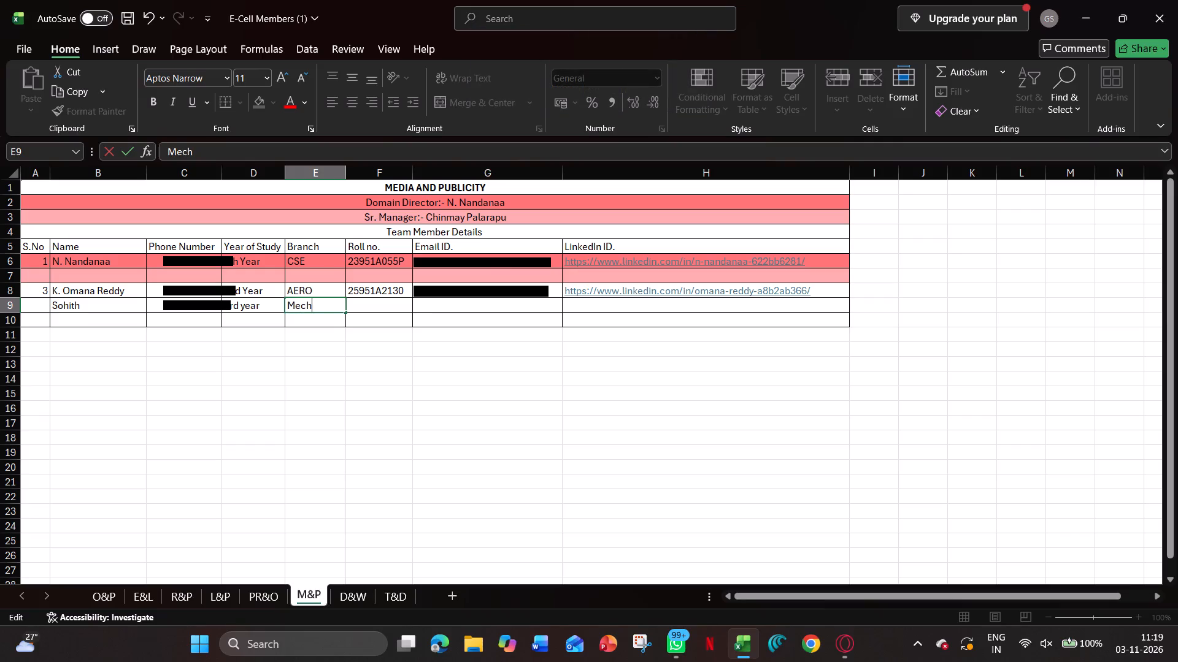
double_click(363, 304)
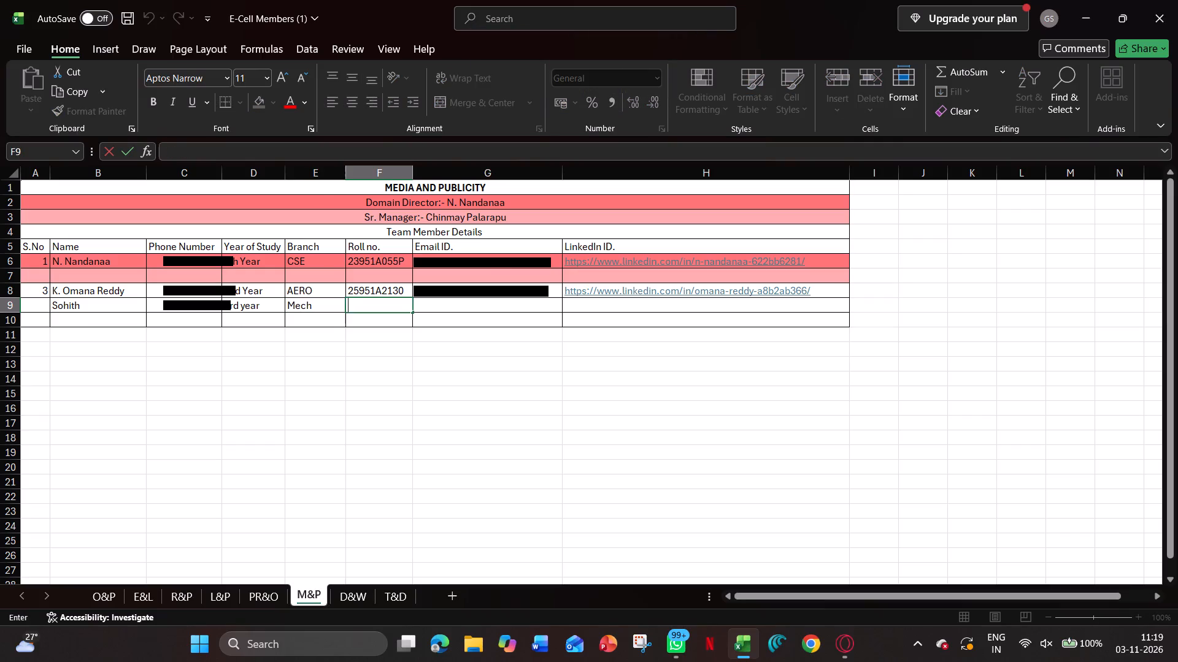
triple_click(323, 307)
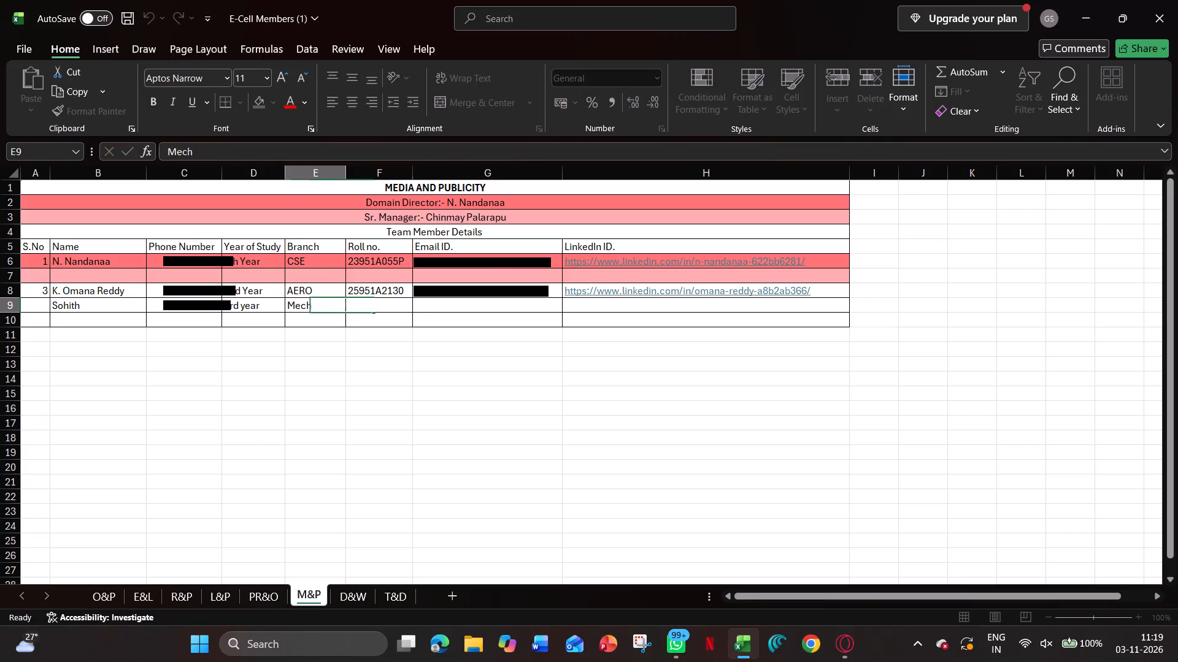
key(BackSpace)
key(BackSpace)
key(BackSpace)
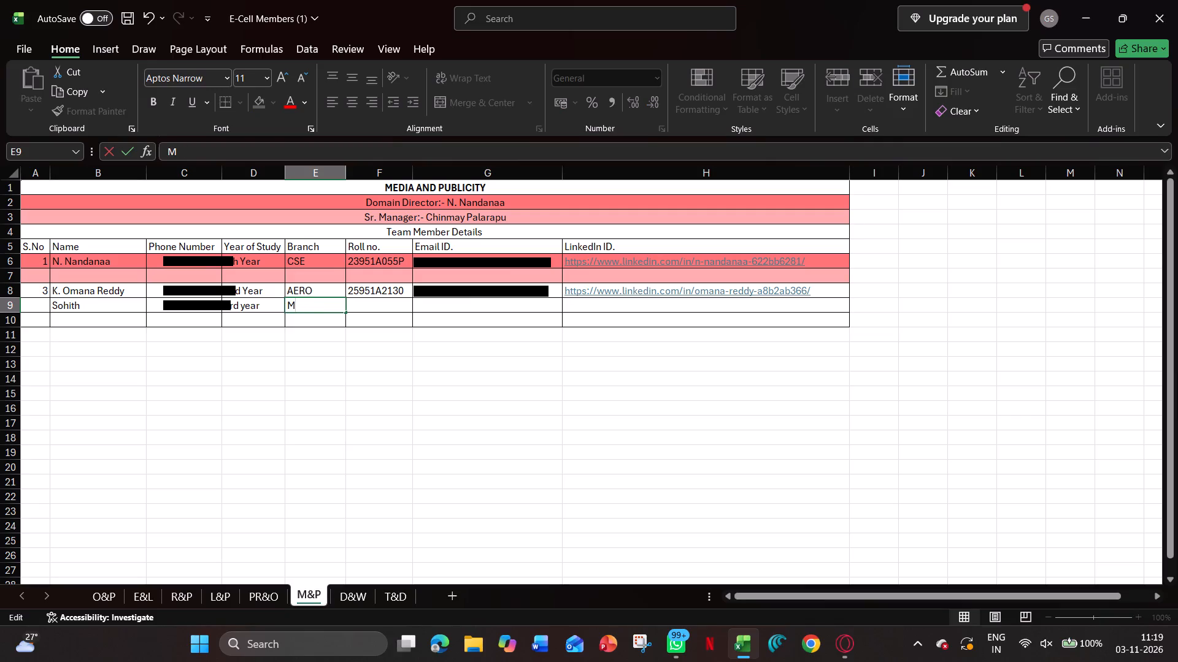
text(ECH)
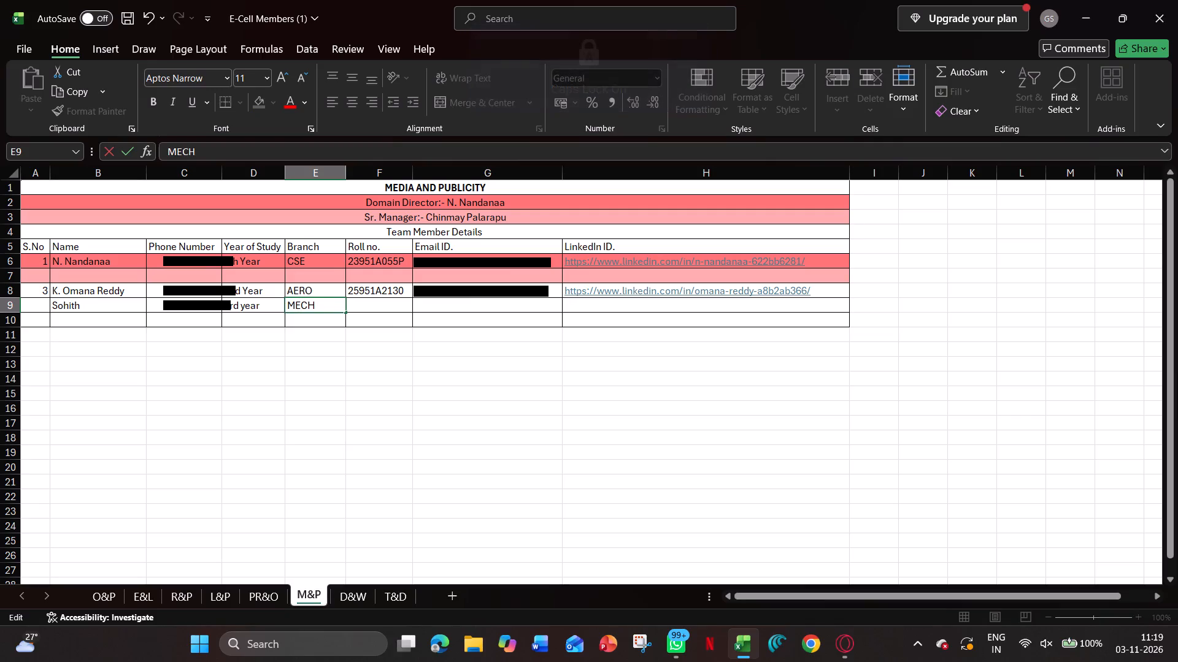
Clear the contents of row 8, member number 3, on the D&W sheet.
click(357, 595)
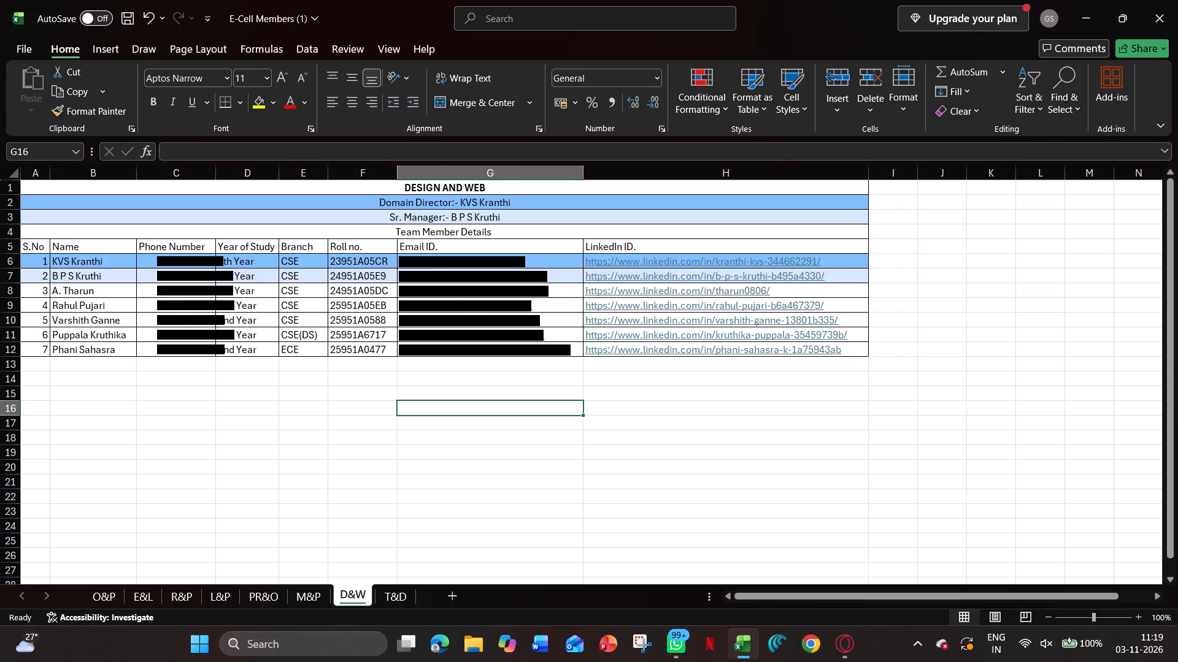
click(10, 292)
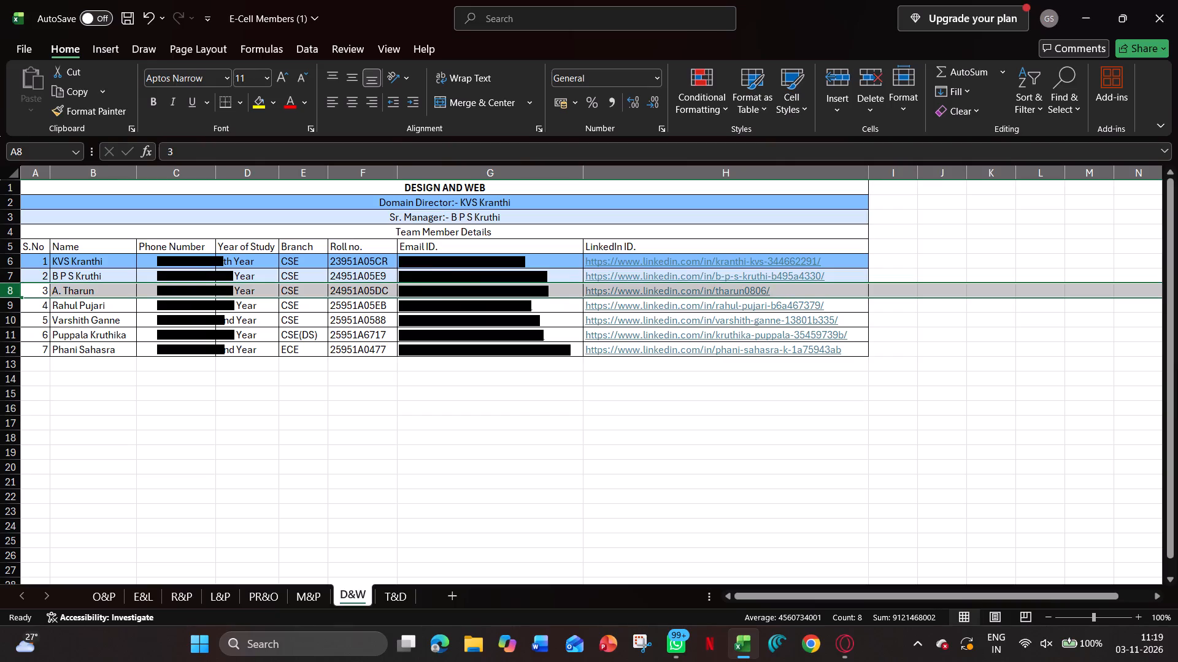
key(Delete)
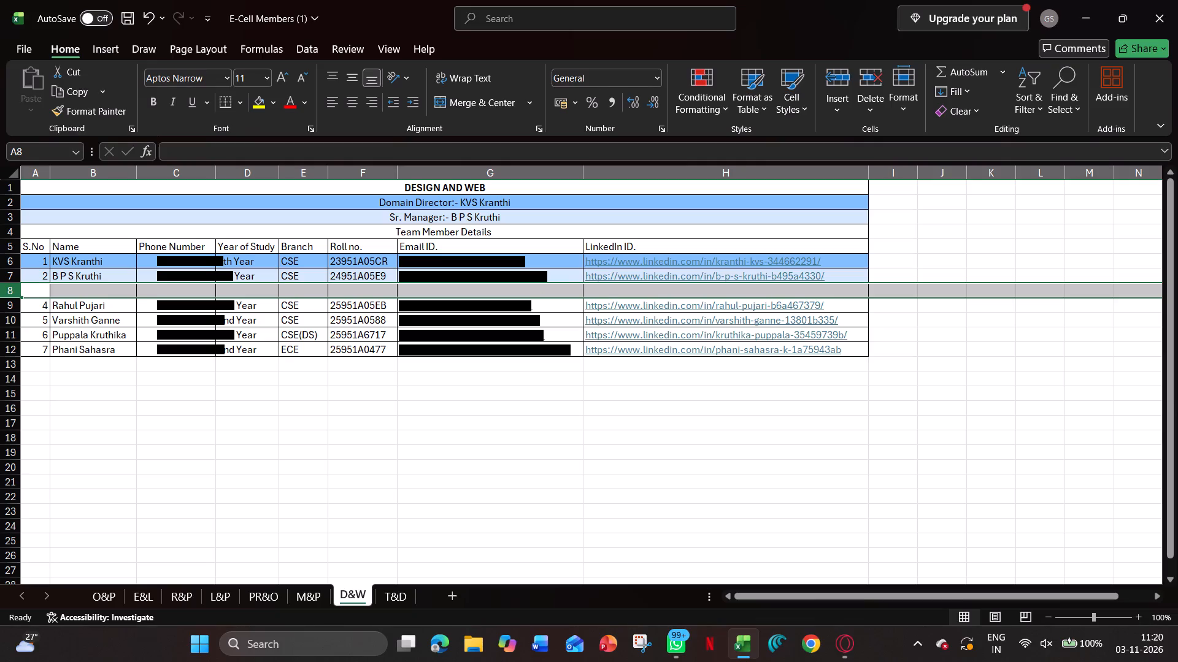
Switch to the T&D sheet and save the workbook.
click(395, 601)
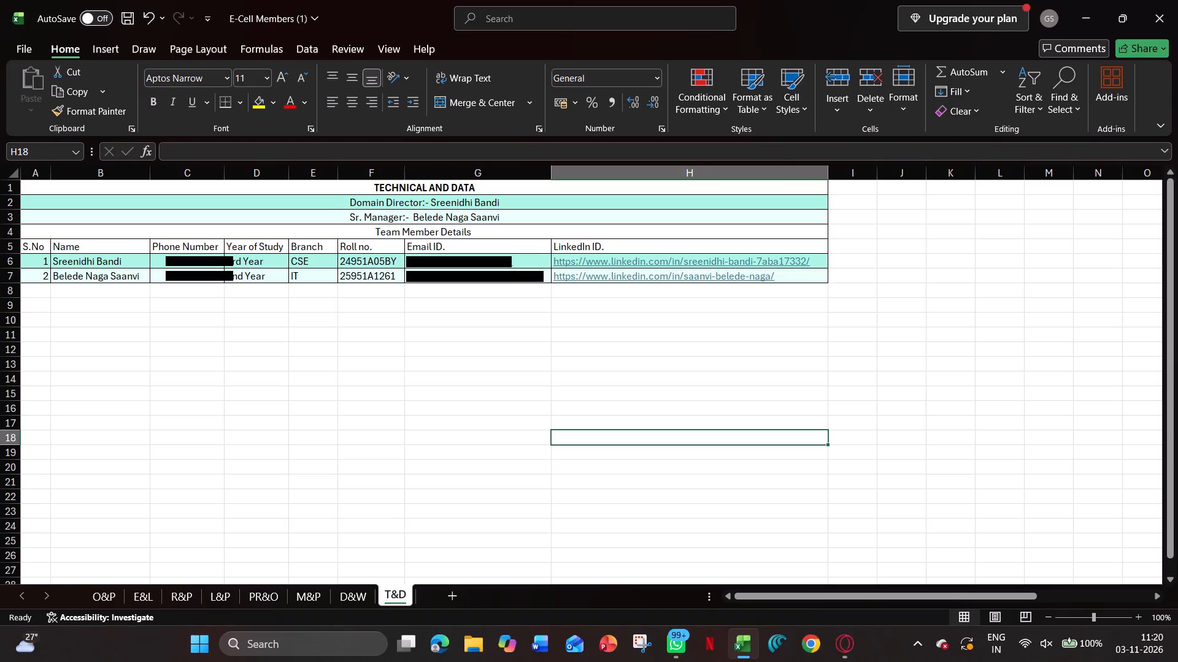
click(17, 48)
click(30, 257)
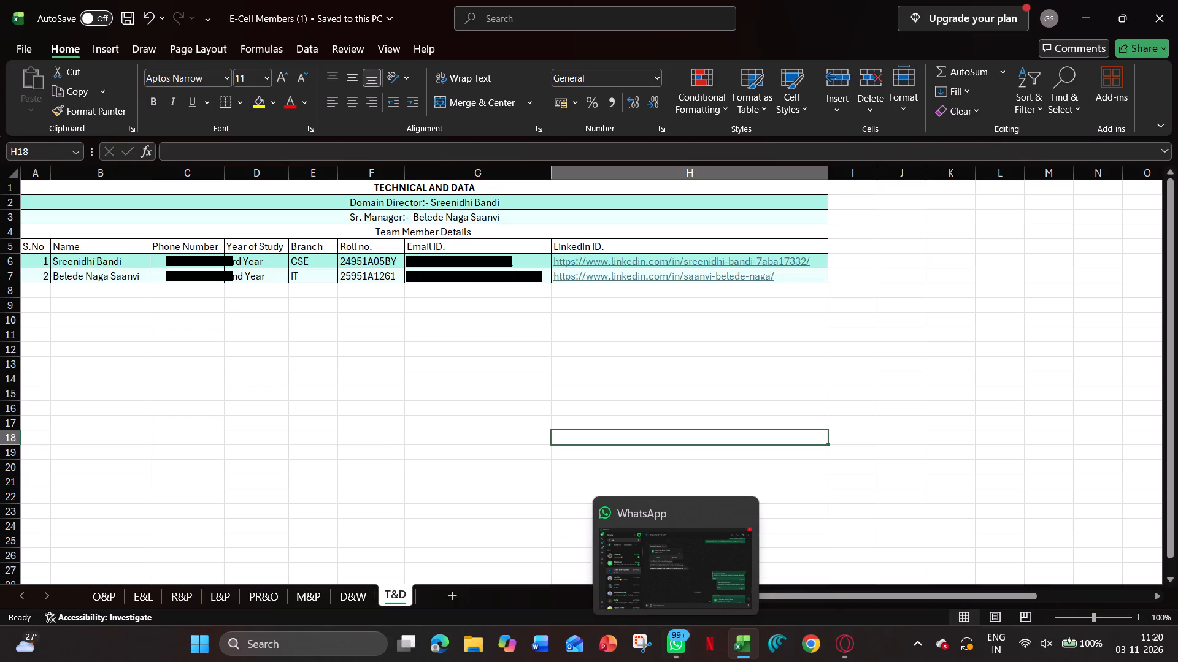
Open the Save As options for the E-Cell Members (1) workbook.
click(17, 44)
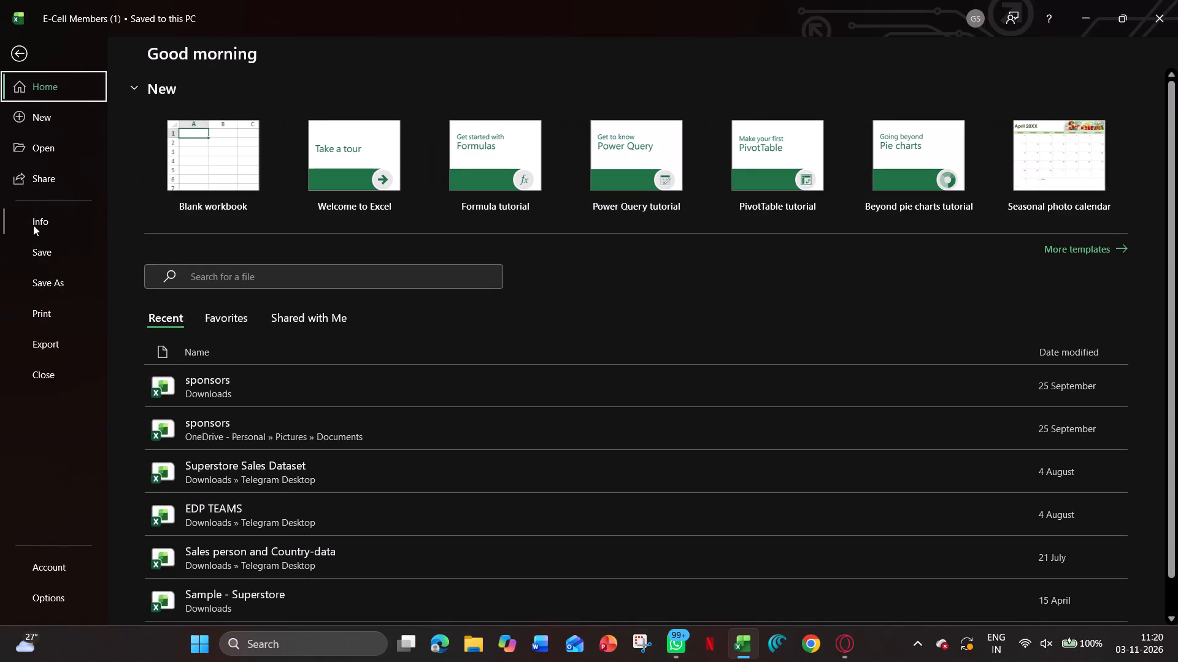
click(60, 280)
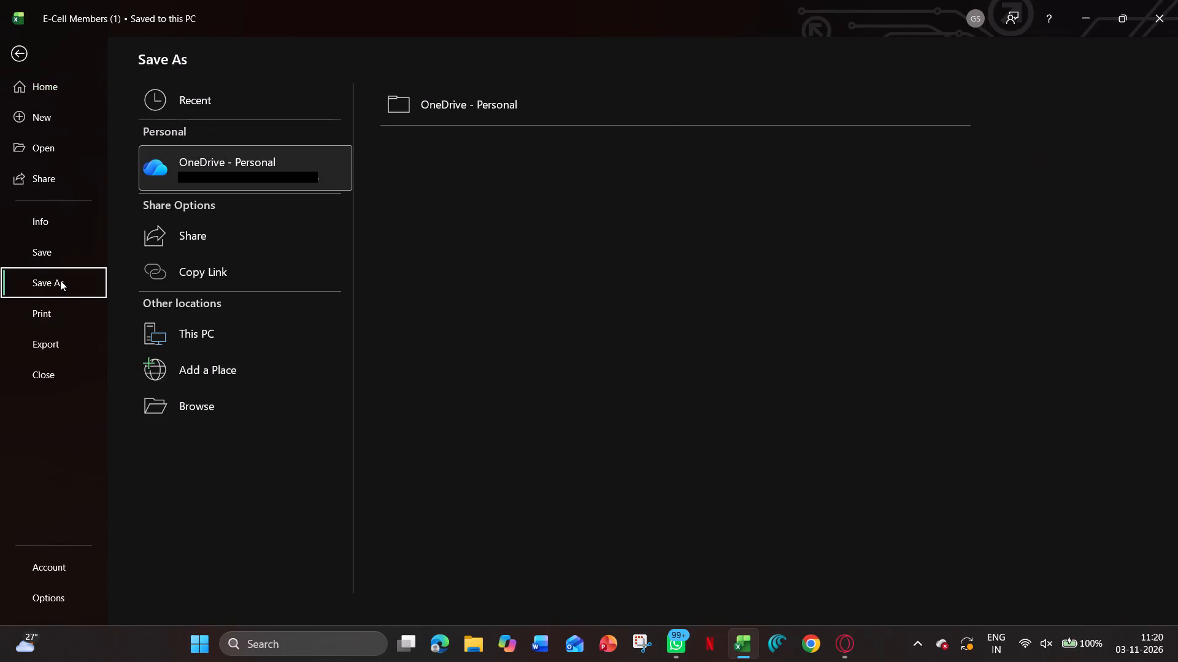
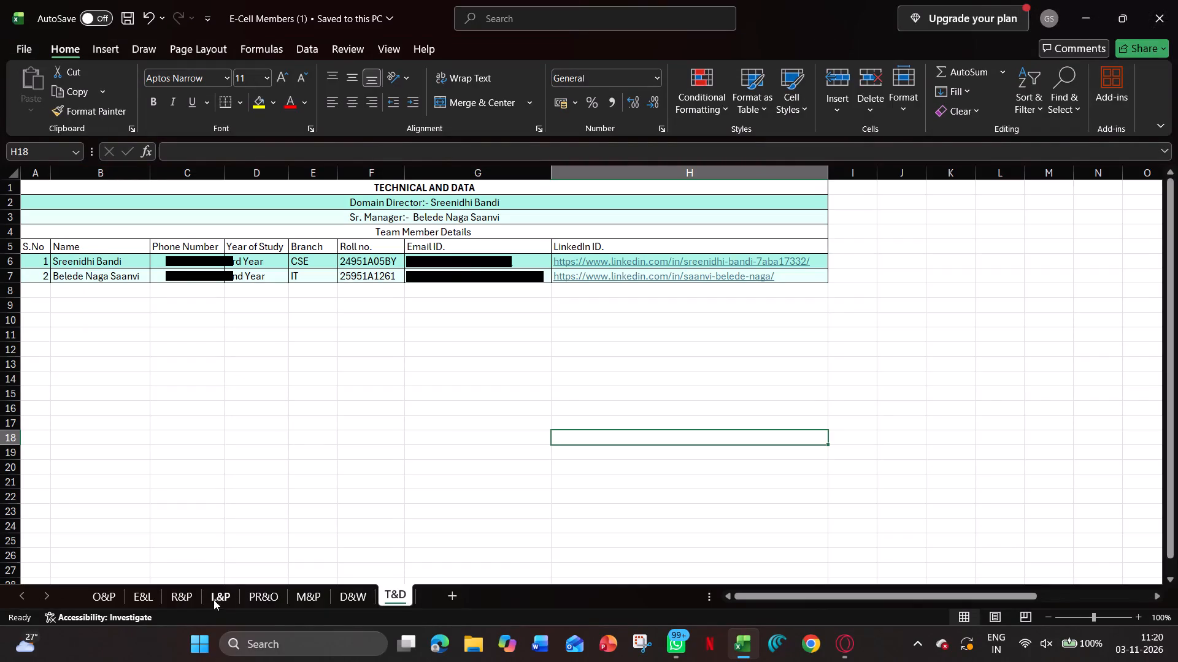
Enter the name "Depthi" with an initial capital in row 10 of the M&P sheet.
click(307, 597)
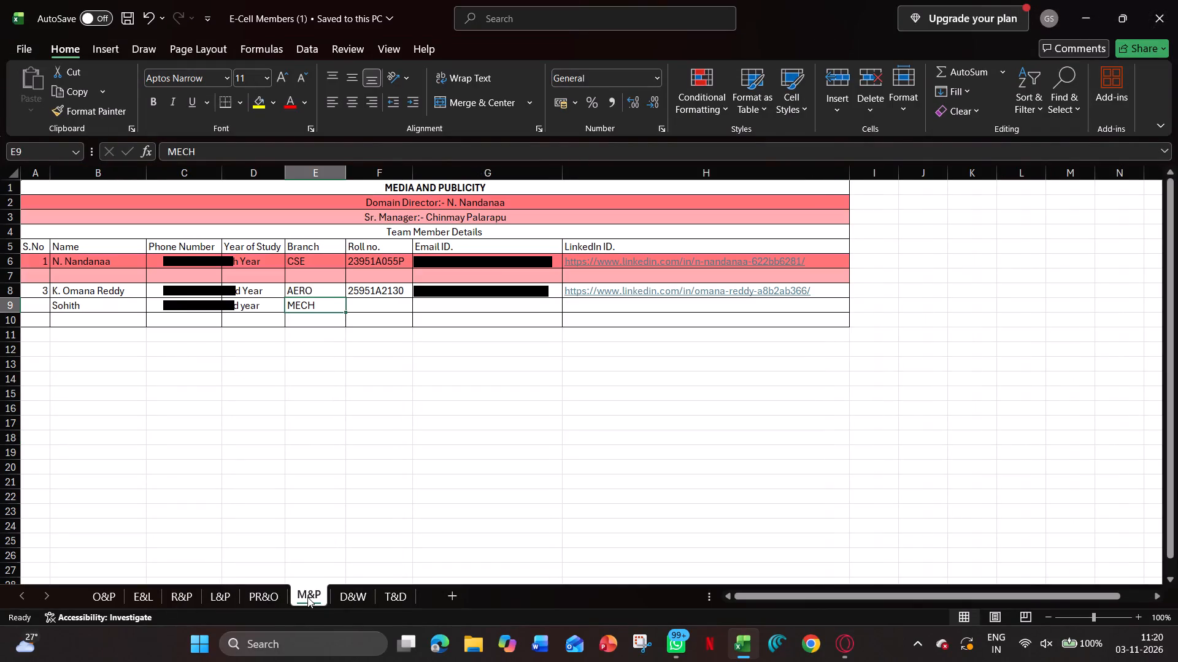
double_click(63, 323)
text(DEPTHI)
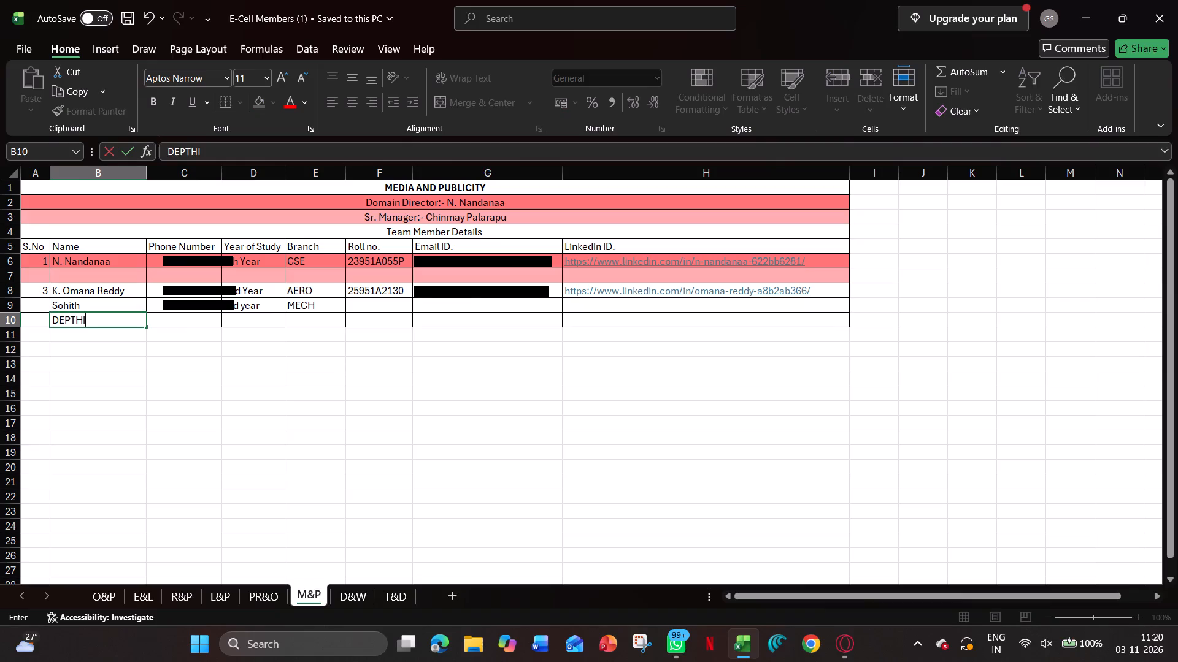
key(BackSpace)
key(BackSpace)
key(BackSpace)
key(BackSpace)
key(BackSpace)
key(BackSpace)
text(depthi)
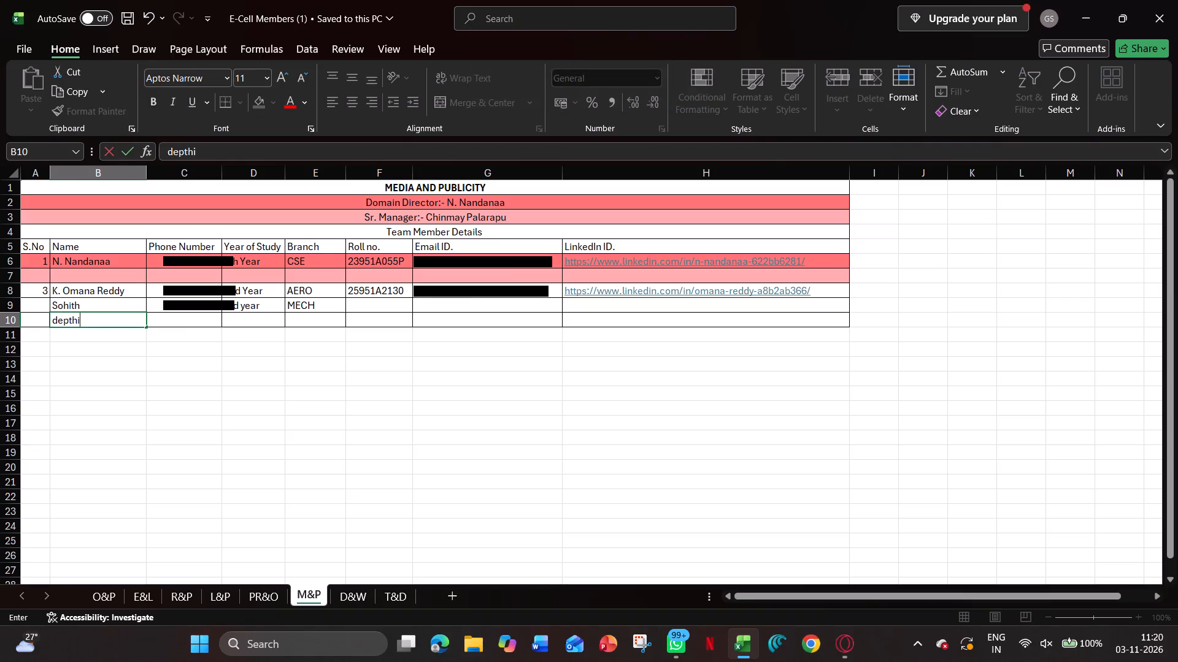
click(60, 321)
key(BackSpace)
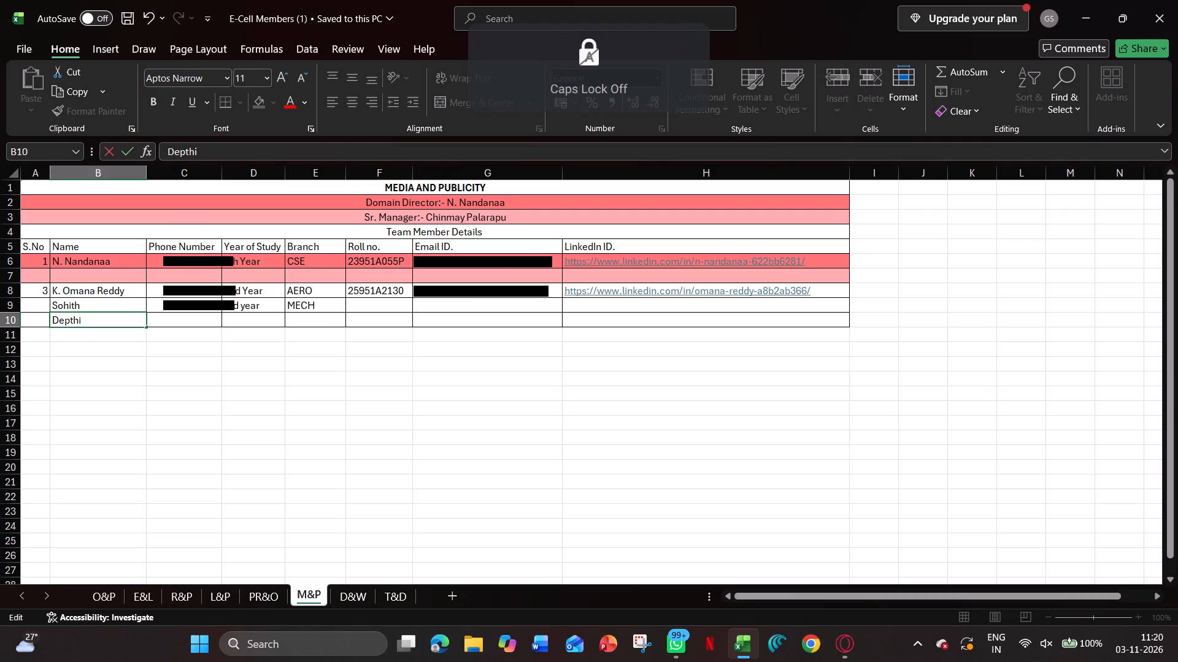
double_click(175, 318)
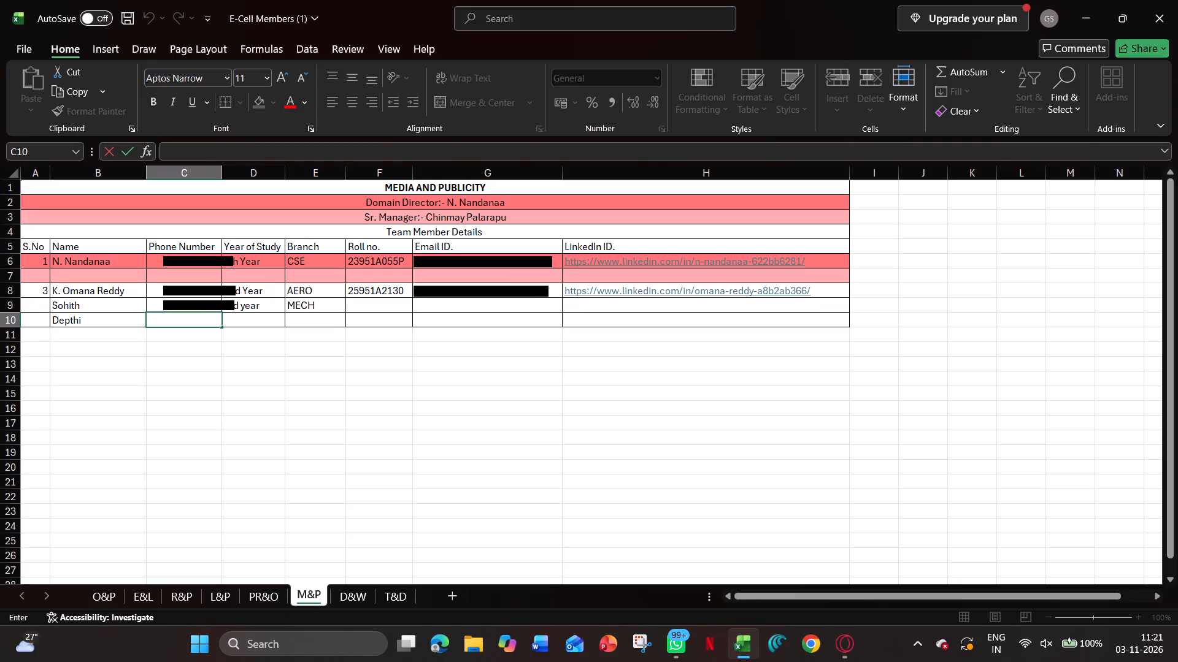
Clear the Sr. Manager entry in row 3 of the M&P sheet.
click(422, 215)
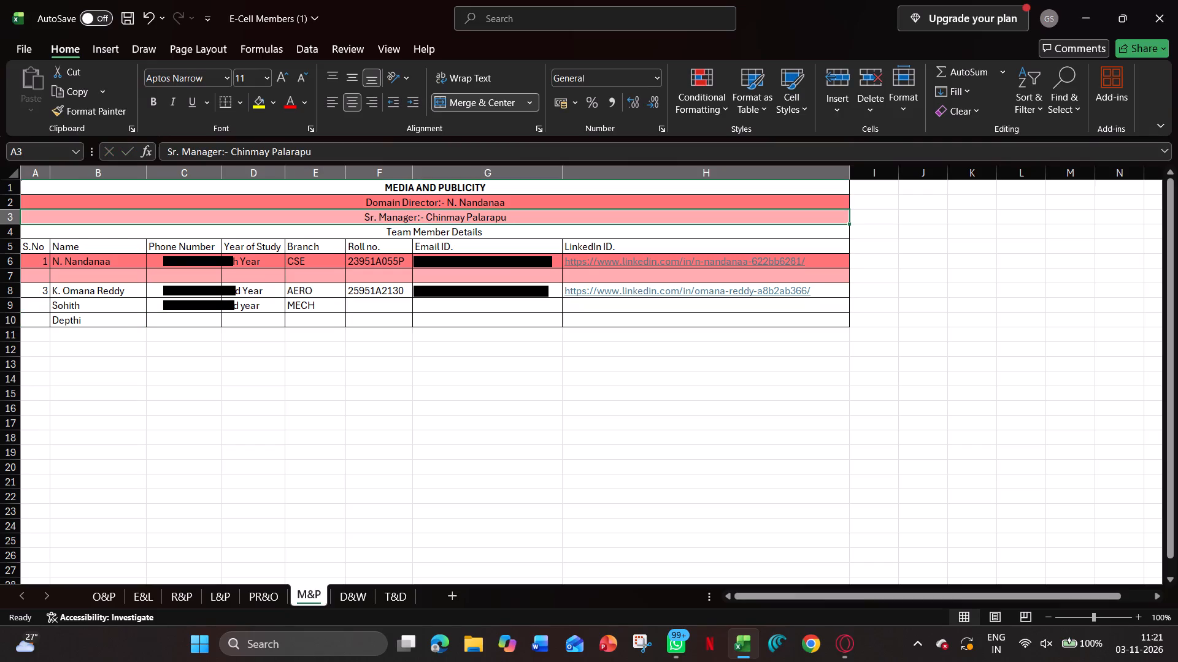
click(6, 215)
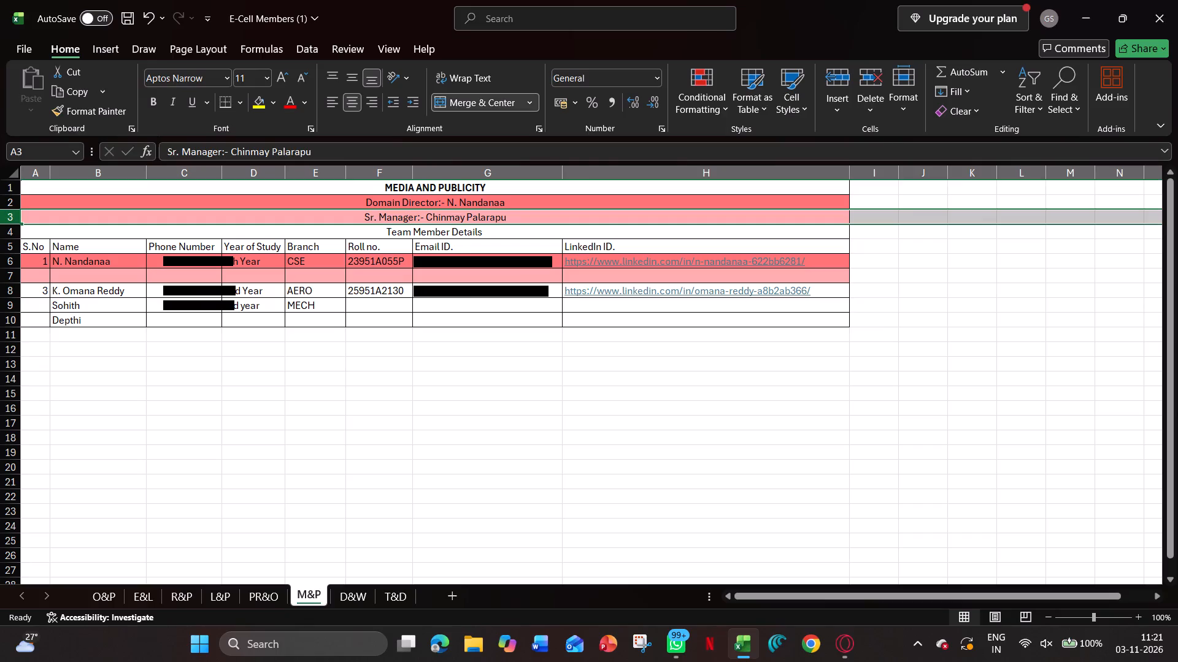
click(13, 215)
key(Delete)
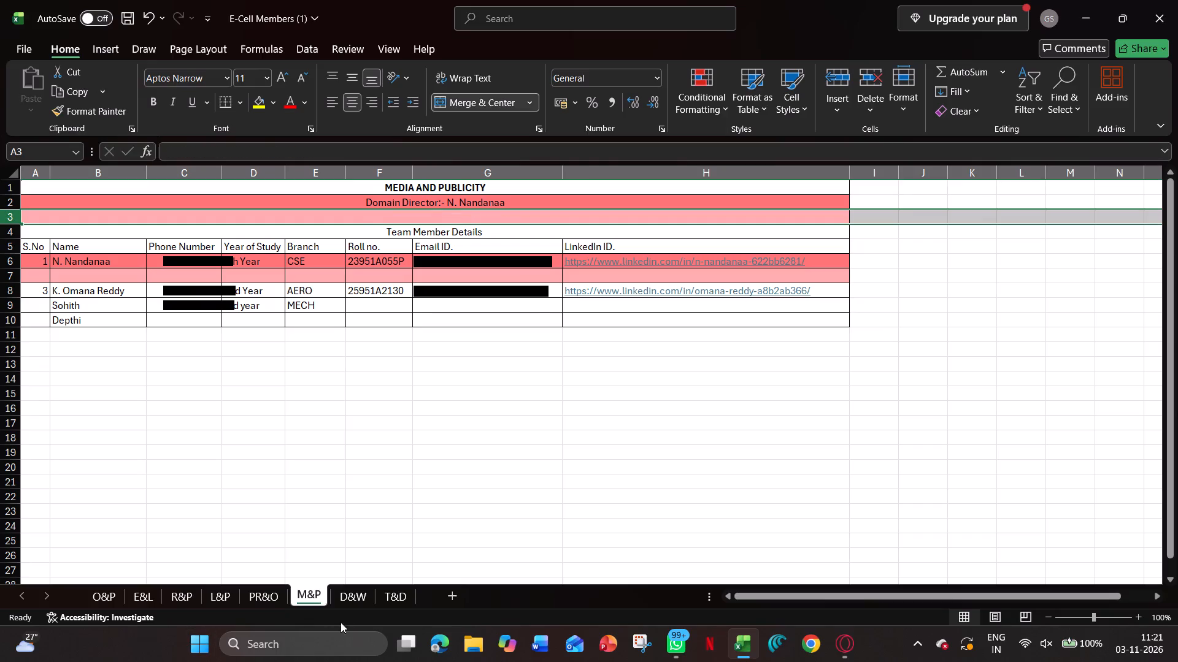
Replace the Domain Director's name in row 2 of the R&P sheet with "Hasini", keeping the "Domain Director:-" label.
click(351, 603)
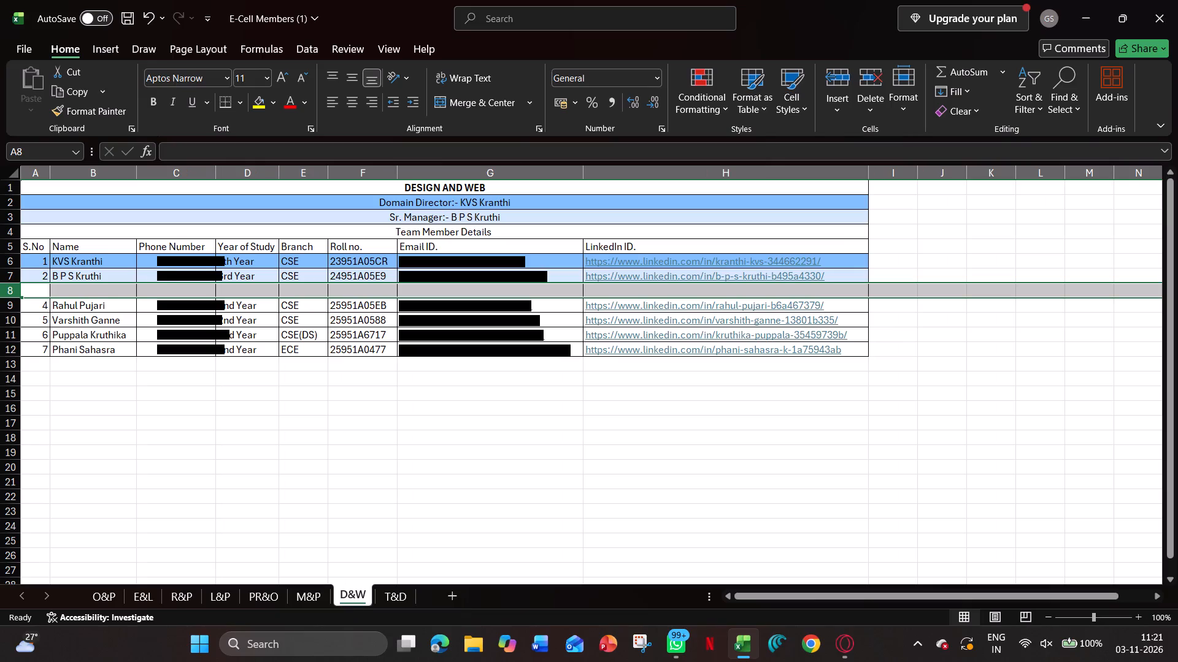
click(268, 599)
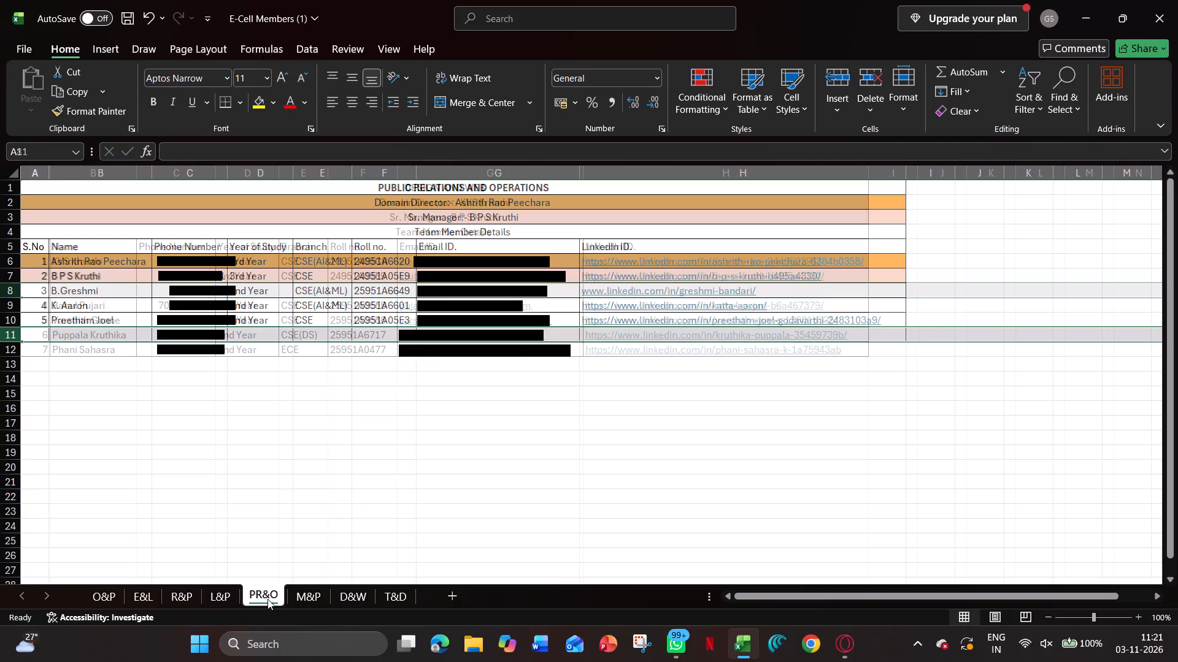
click(97, 588)
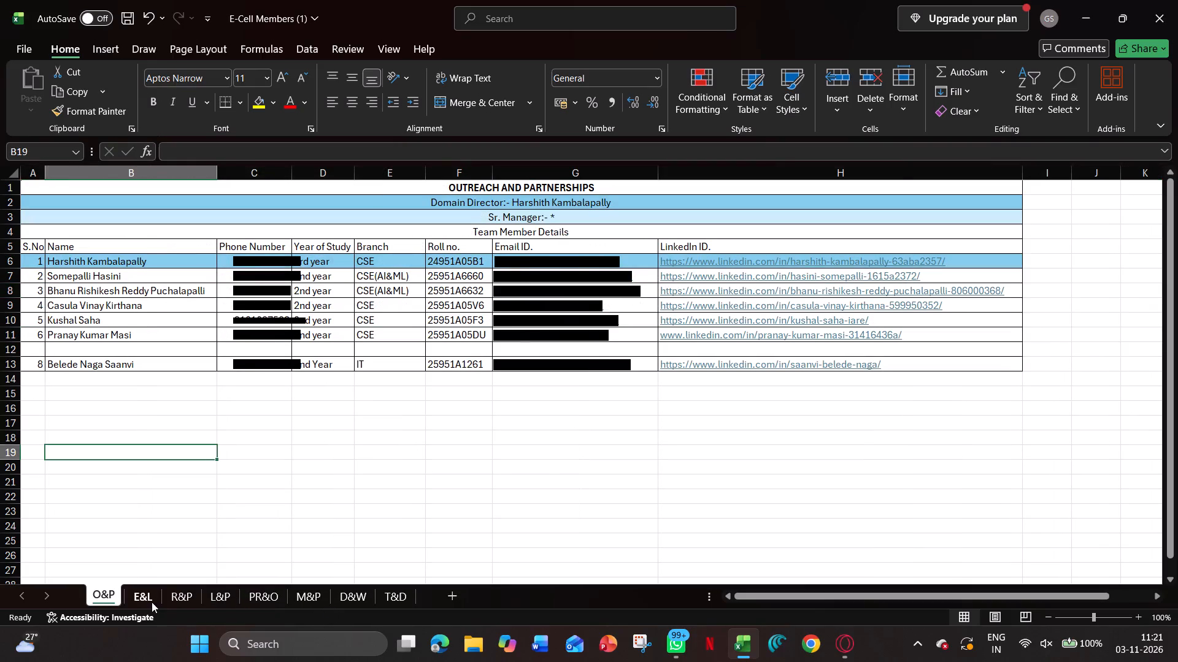
click(177, 596)
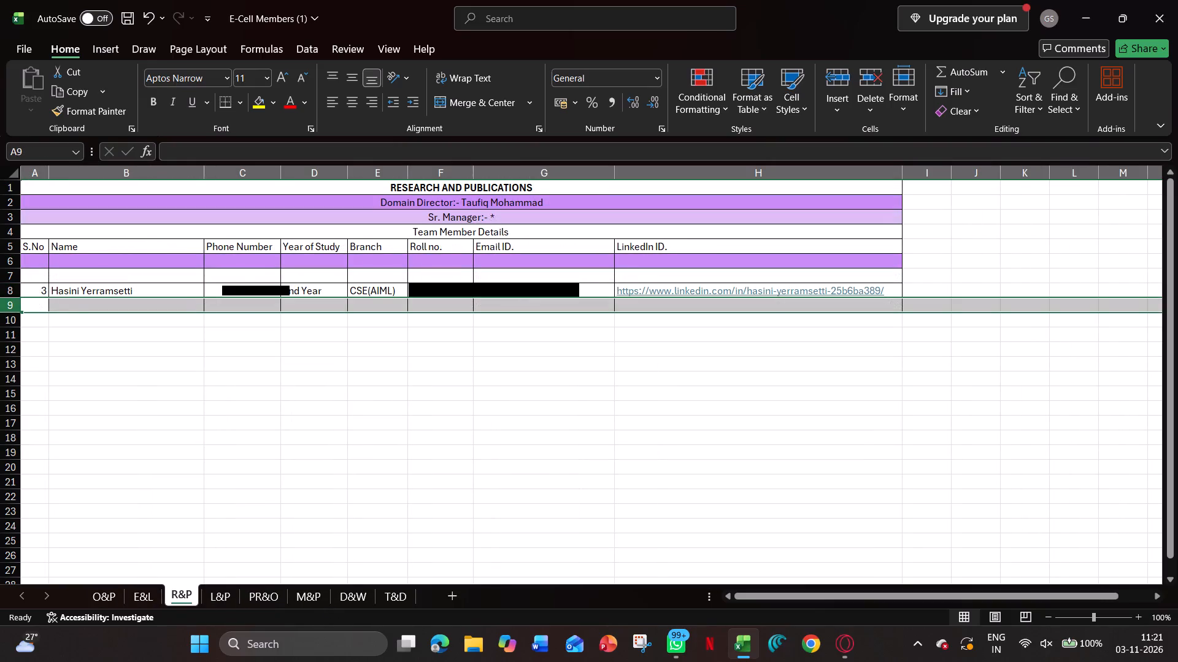
click(10, 205)
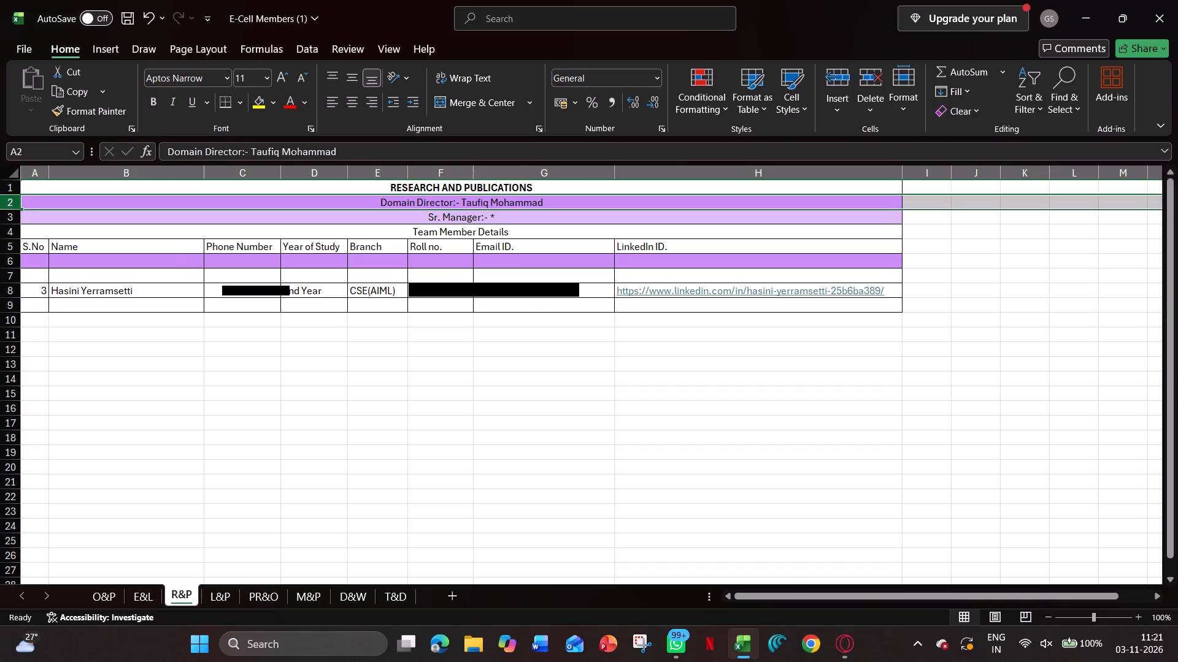
double_click(555, 199)
key(BackSpace)
key(BackSpace)
key(BackSpace)
key(BackSpace)
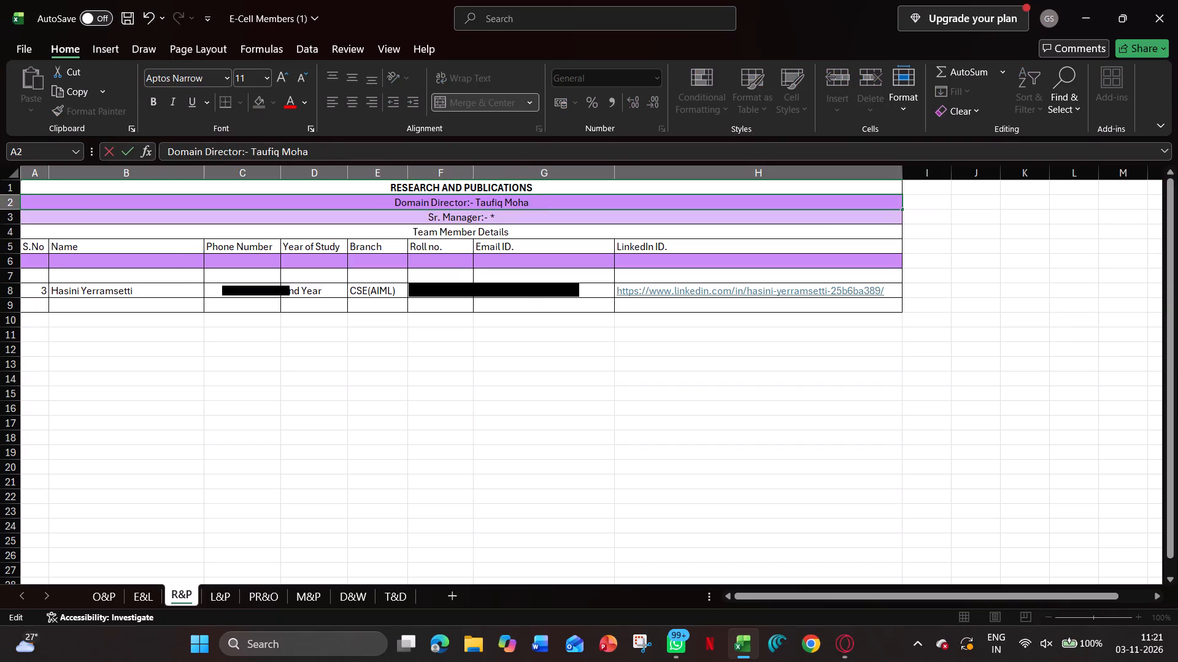
key(BackSpace)
key(BackSpace)
key(BackSpace)
key(BackSpace)
key(BackSpace)
key(BackSpace)
key(BackSpace)
key(BackSpace)
key(BackSpace)
key(BackSpace)
key(BackSpace)
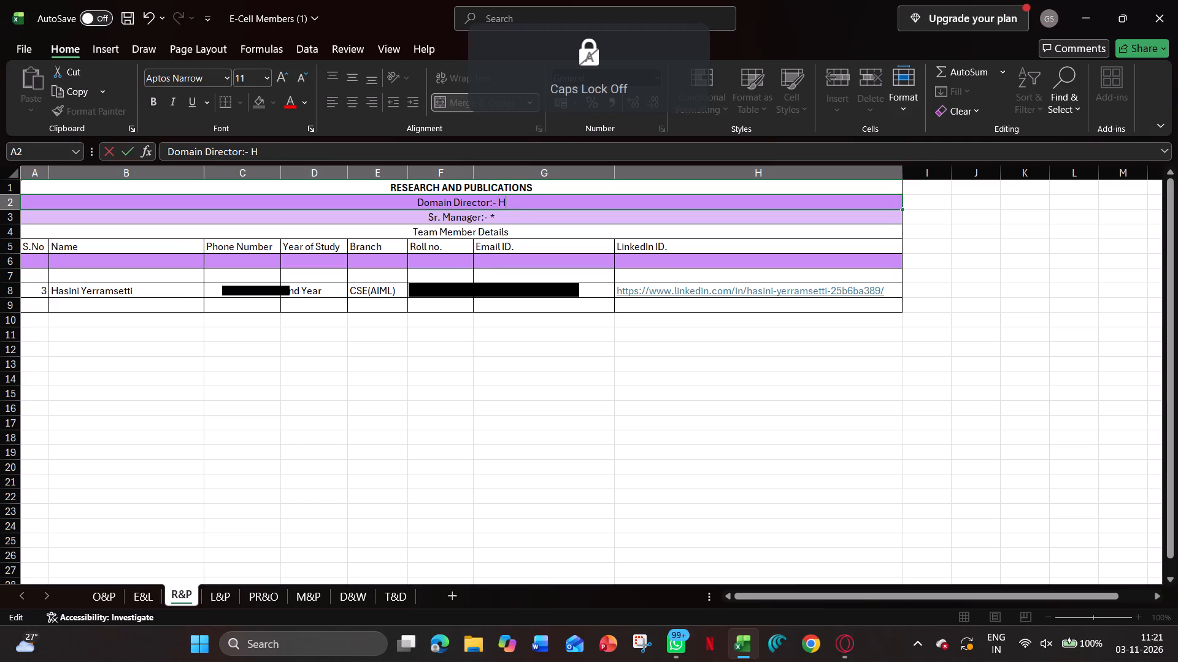
text(asini)
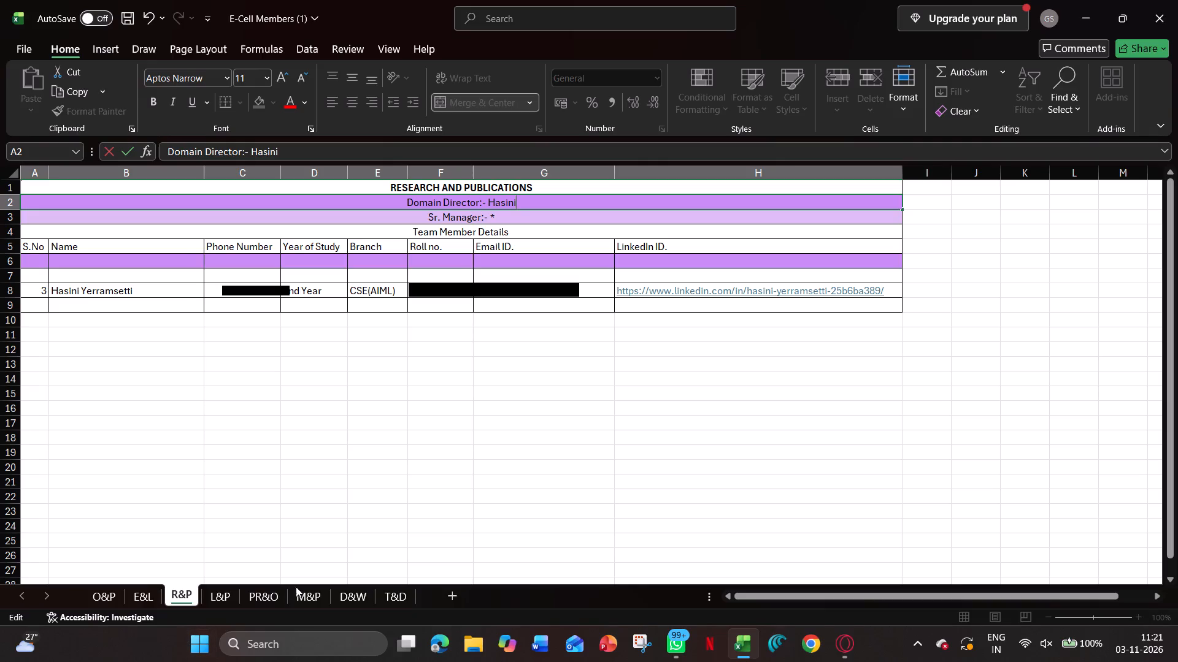
Enter the name "Sidhartha" with an initial capital in the empty row 12 of the O&P sheet.
click(116, 593)
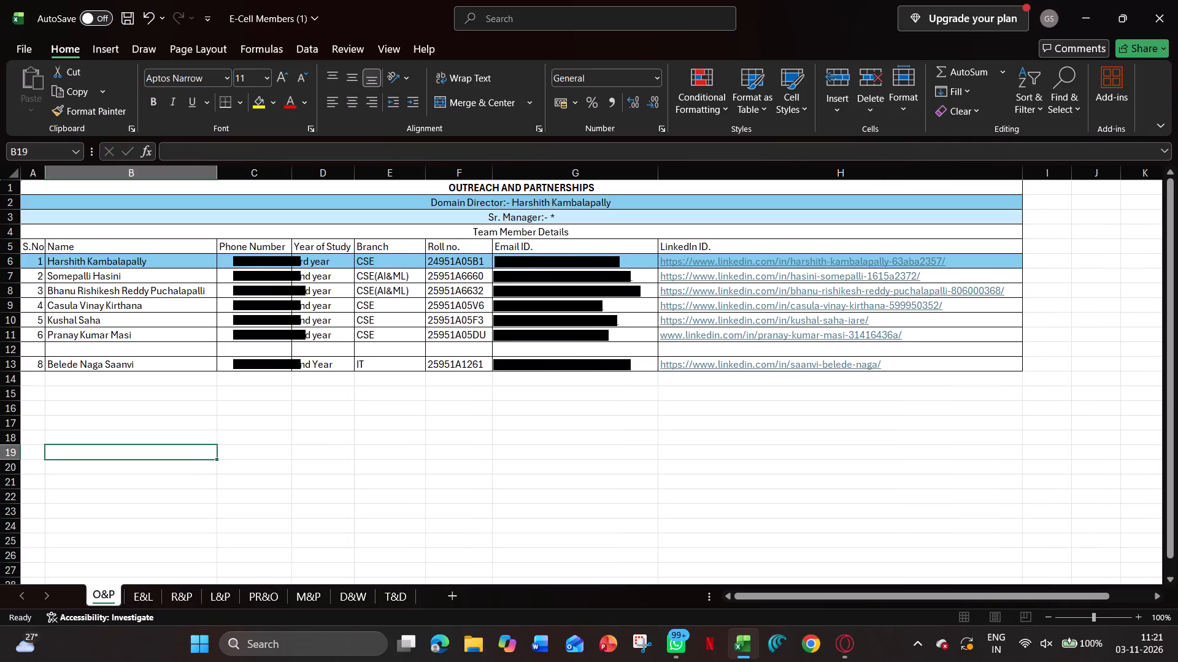
double_click(67, 379)
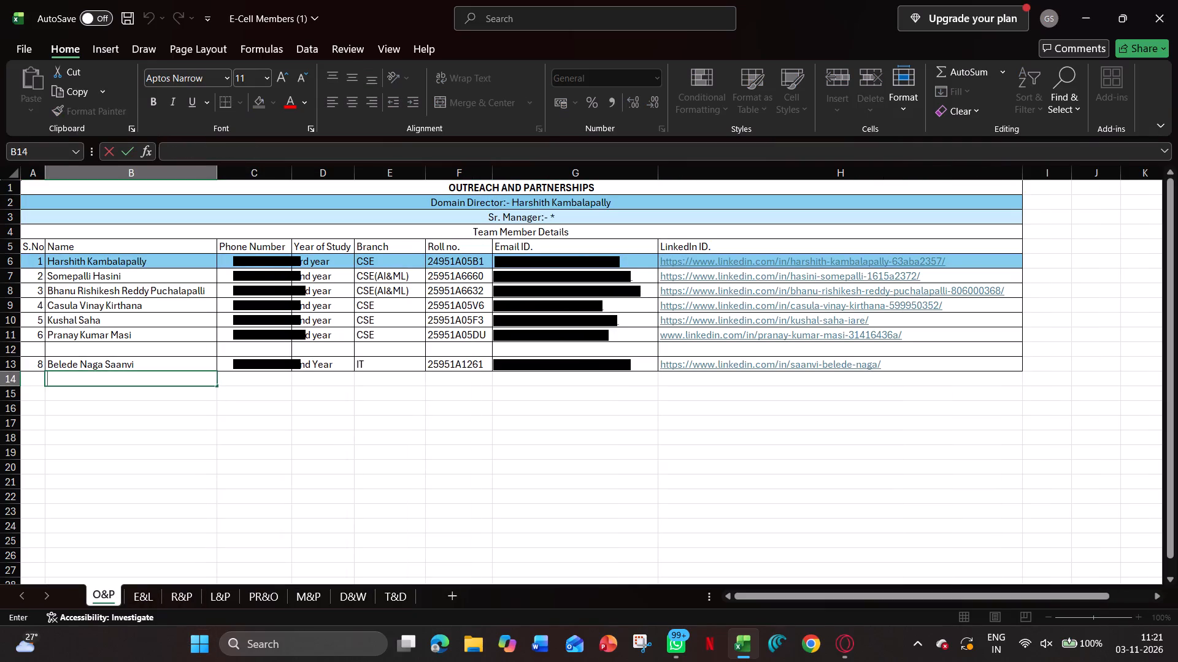
double_click(67, 353)
text(sidhartha)
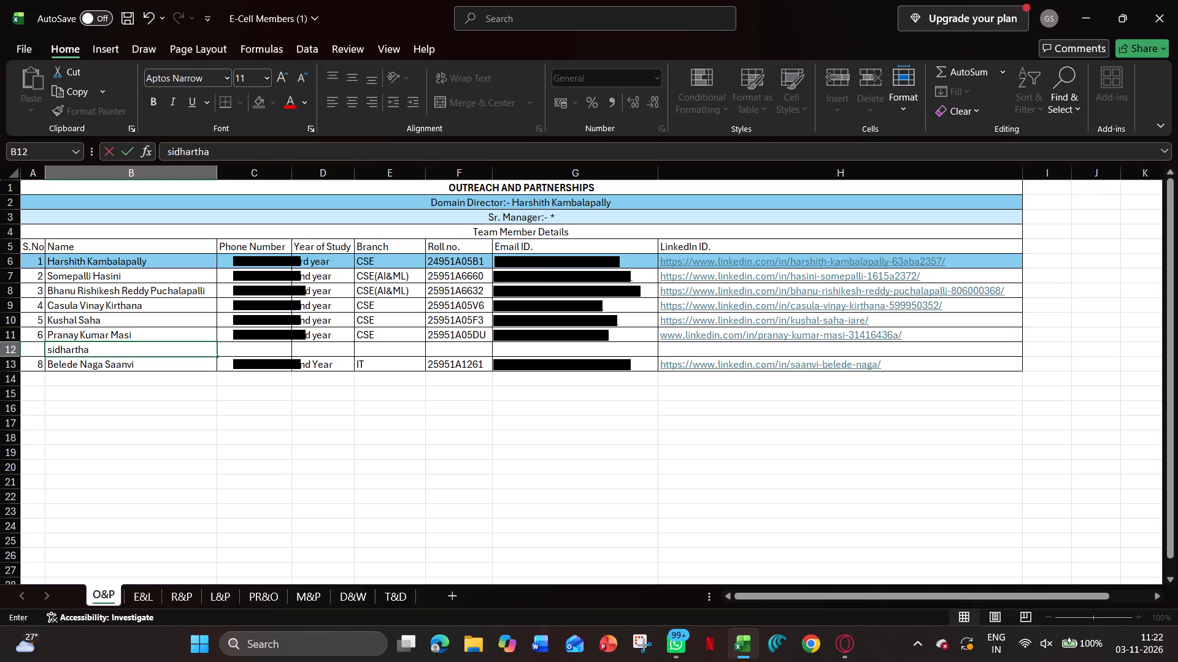
click(48, 350)
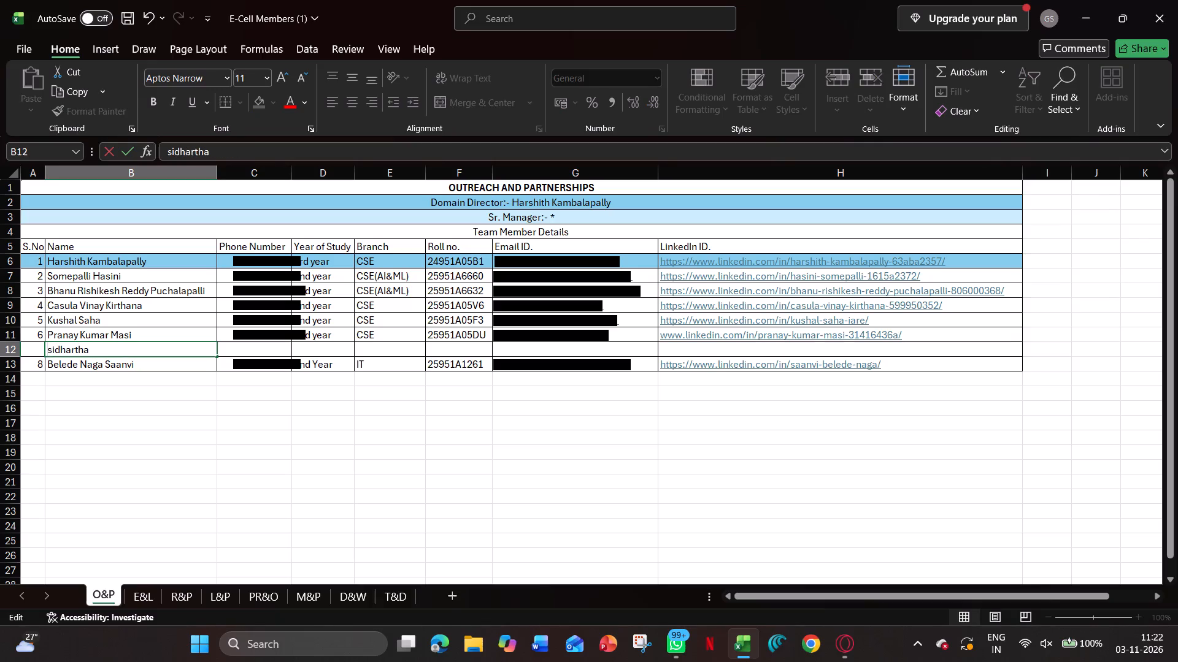
click(52, 350)
key(BackSpace)
key(s)
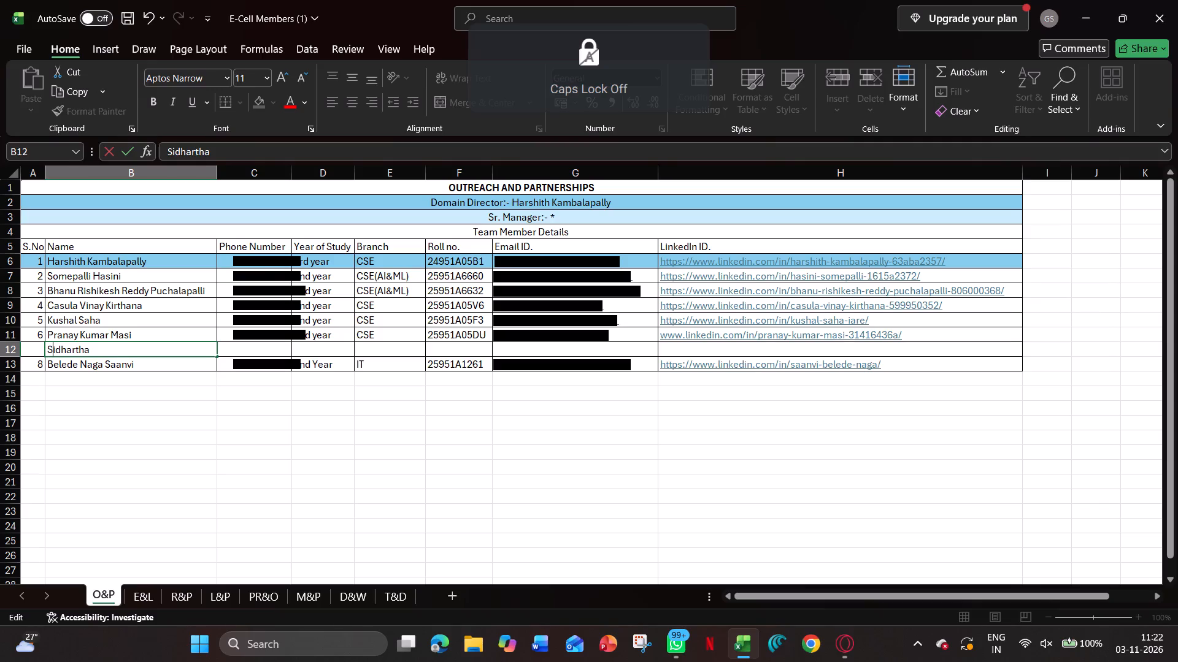
Enter the name "Gayatri" in row 14, below the last member on the O&P sheet.
double_click(83, 382)
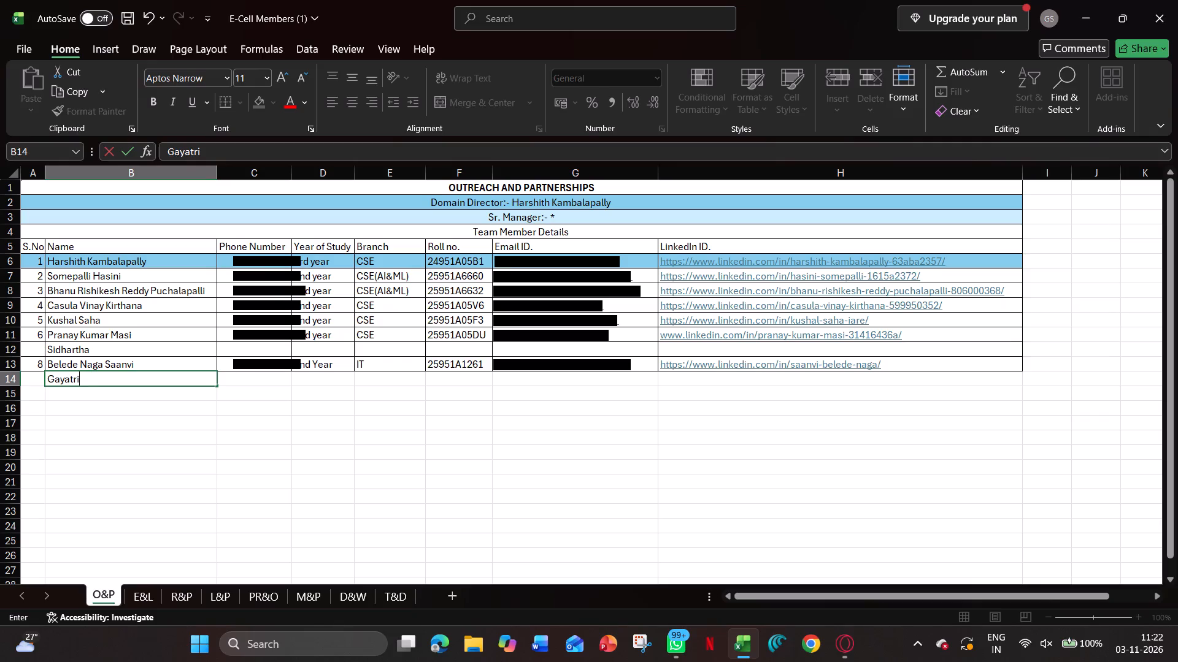
double_click(268, 359)
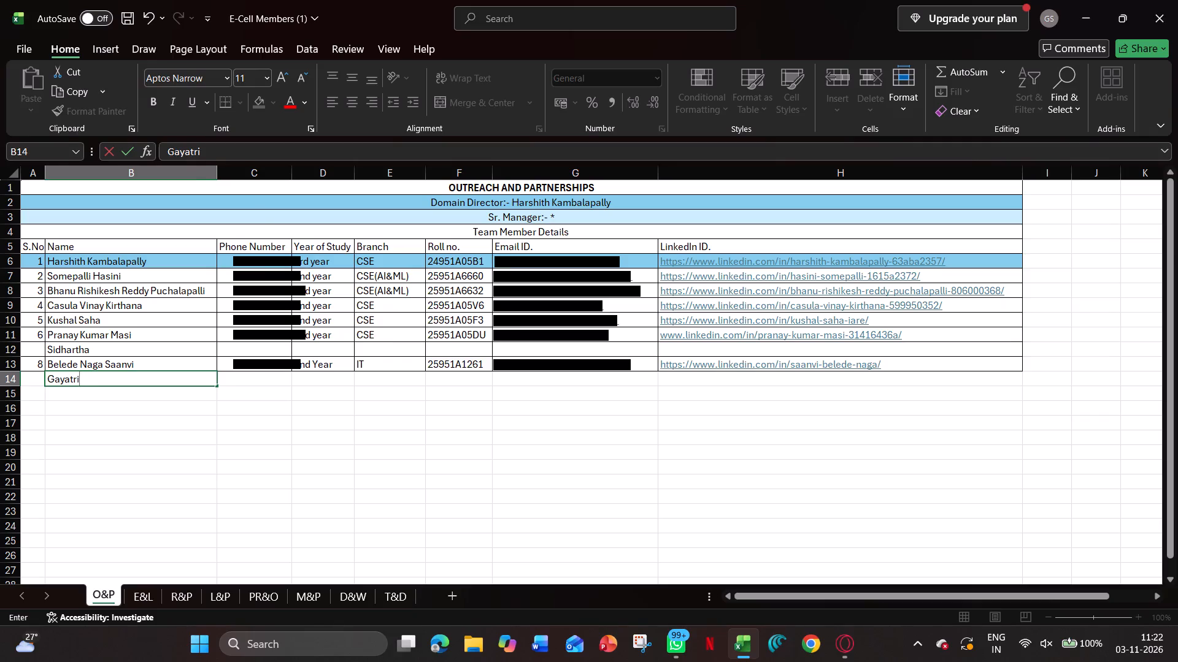
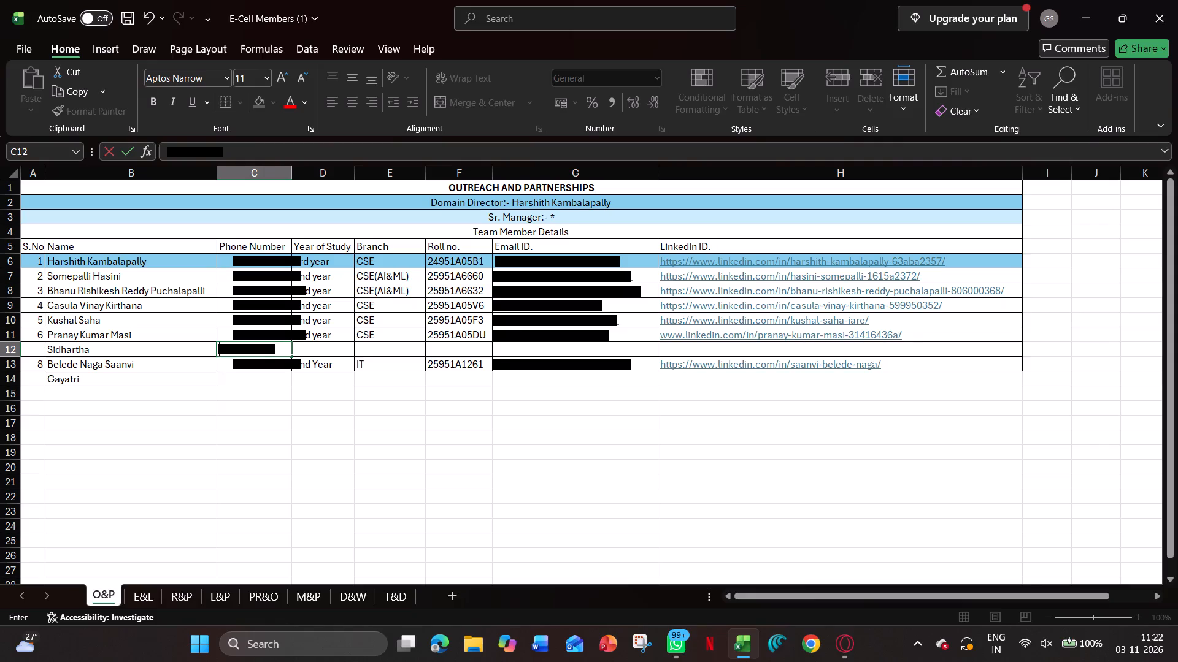
Indent the phone number in row 12 of the O&P sheet with leading spaces to align it with the other numbers.
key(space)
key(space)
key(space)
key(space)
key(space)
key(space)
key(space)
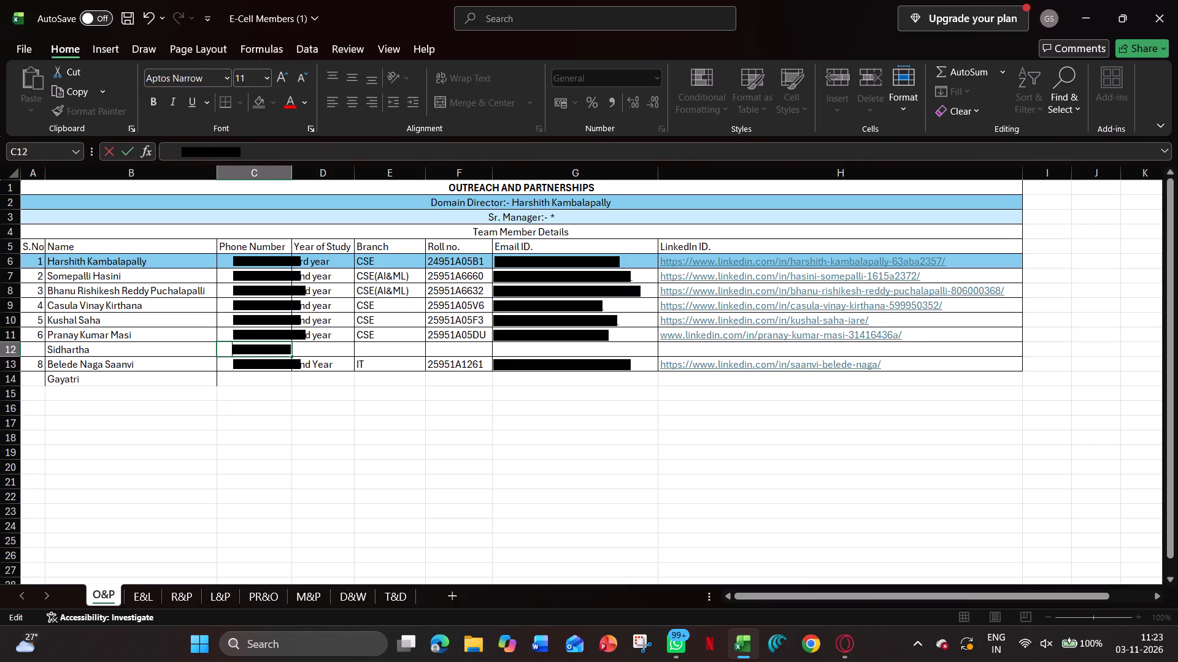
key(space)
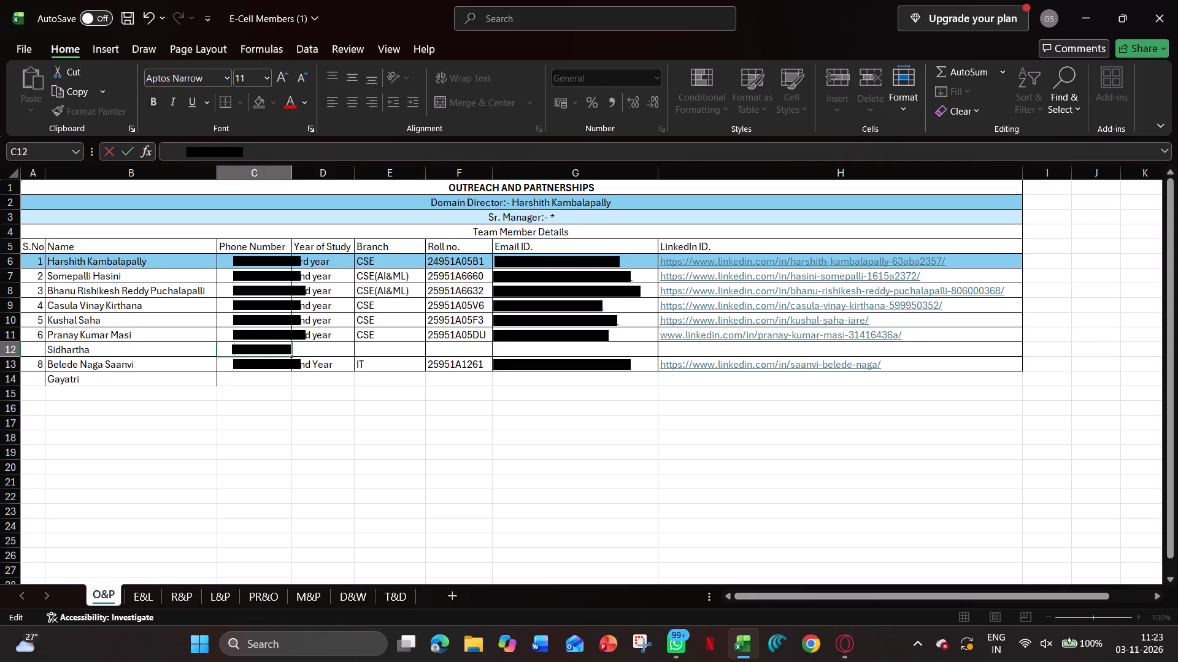
Fill in row 12 with "2nd year" as the year of study and "CSE" as the branch.
click(328, 350)
double_click(328, 350)
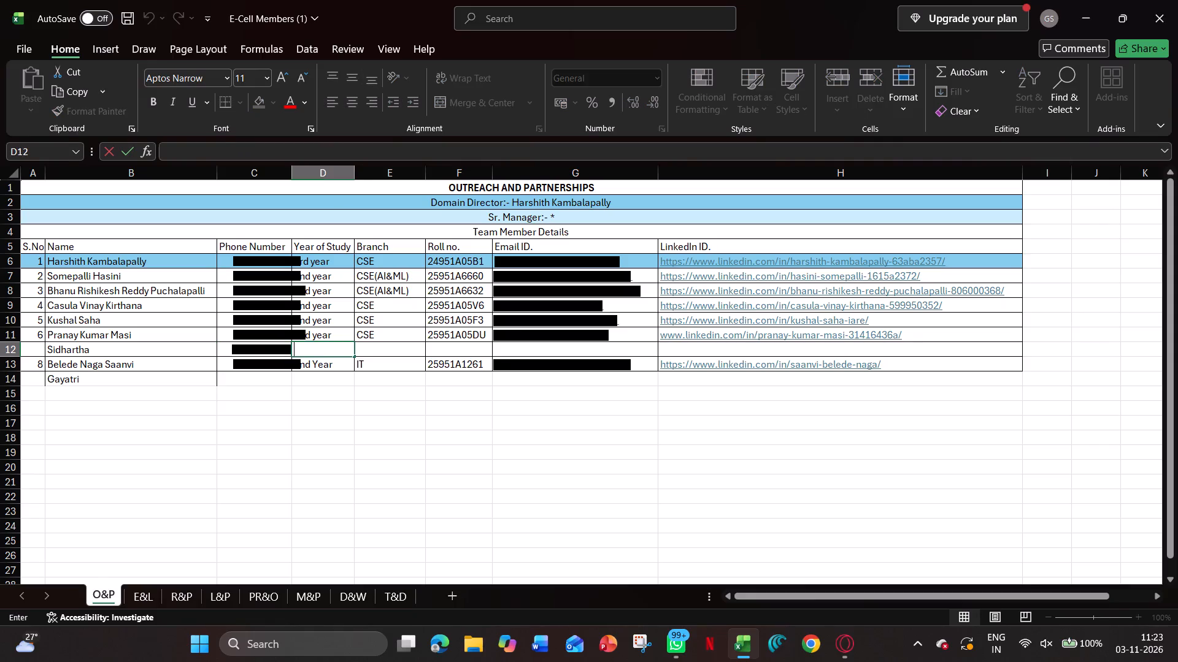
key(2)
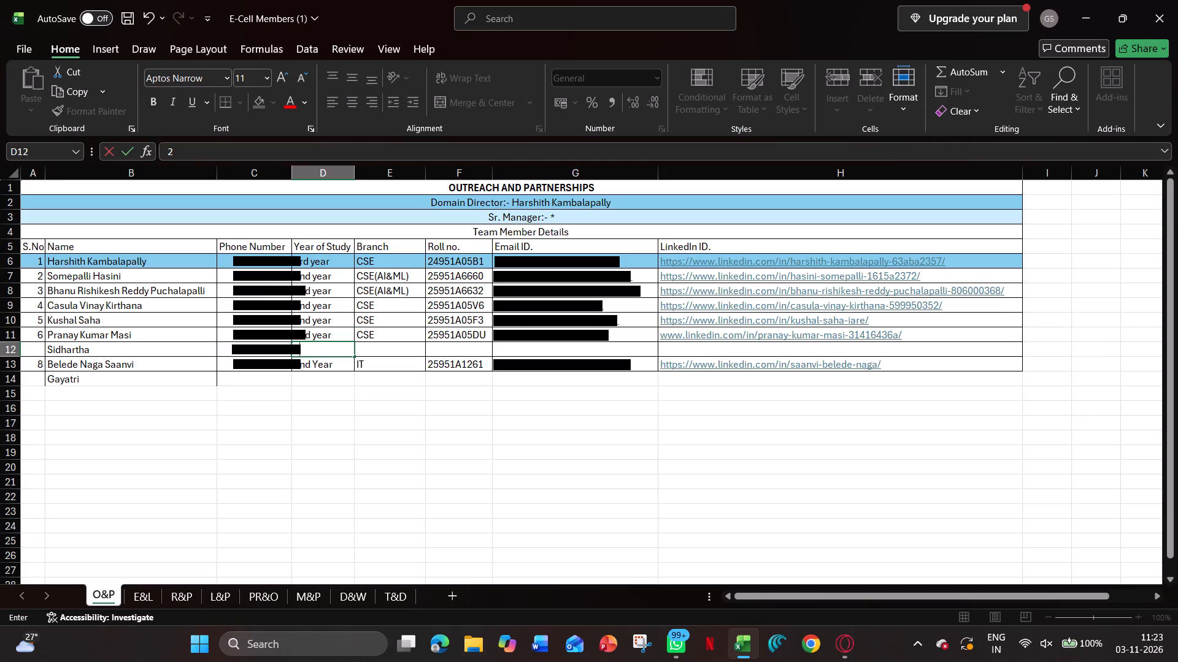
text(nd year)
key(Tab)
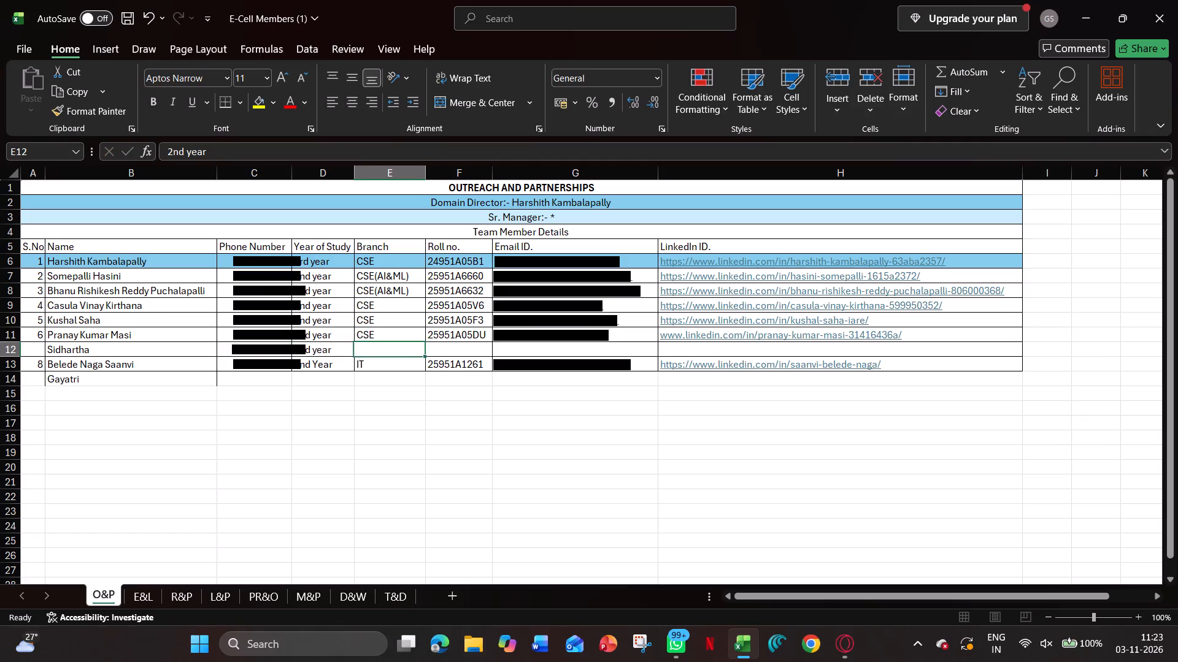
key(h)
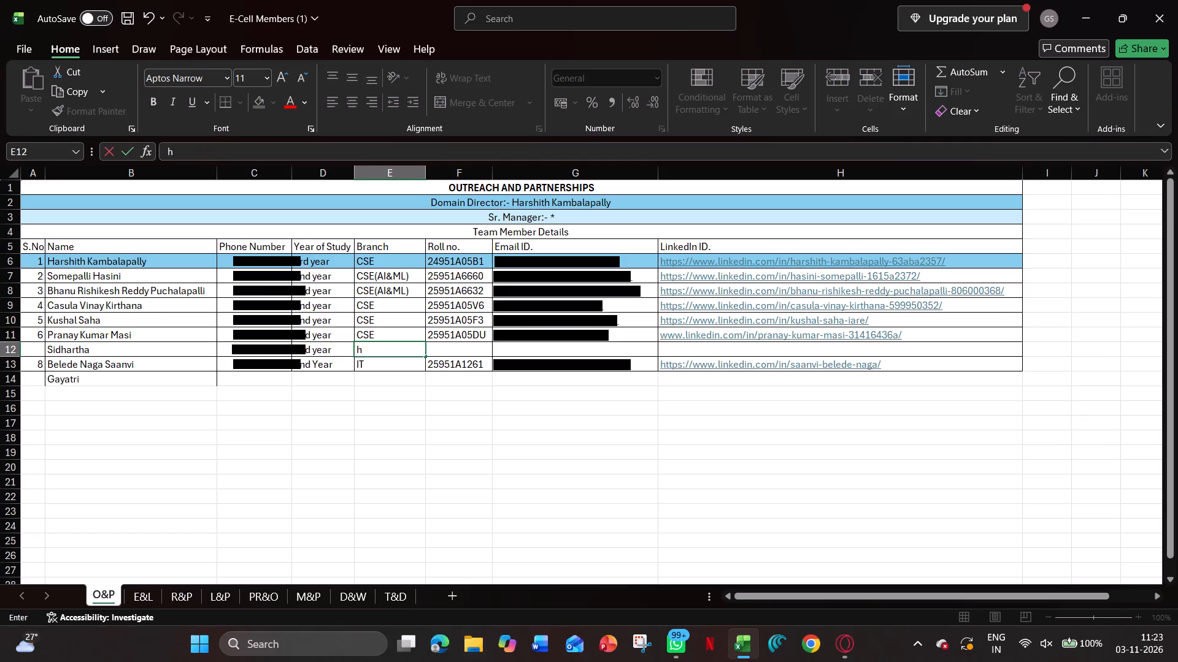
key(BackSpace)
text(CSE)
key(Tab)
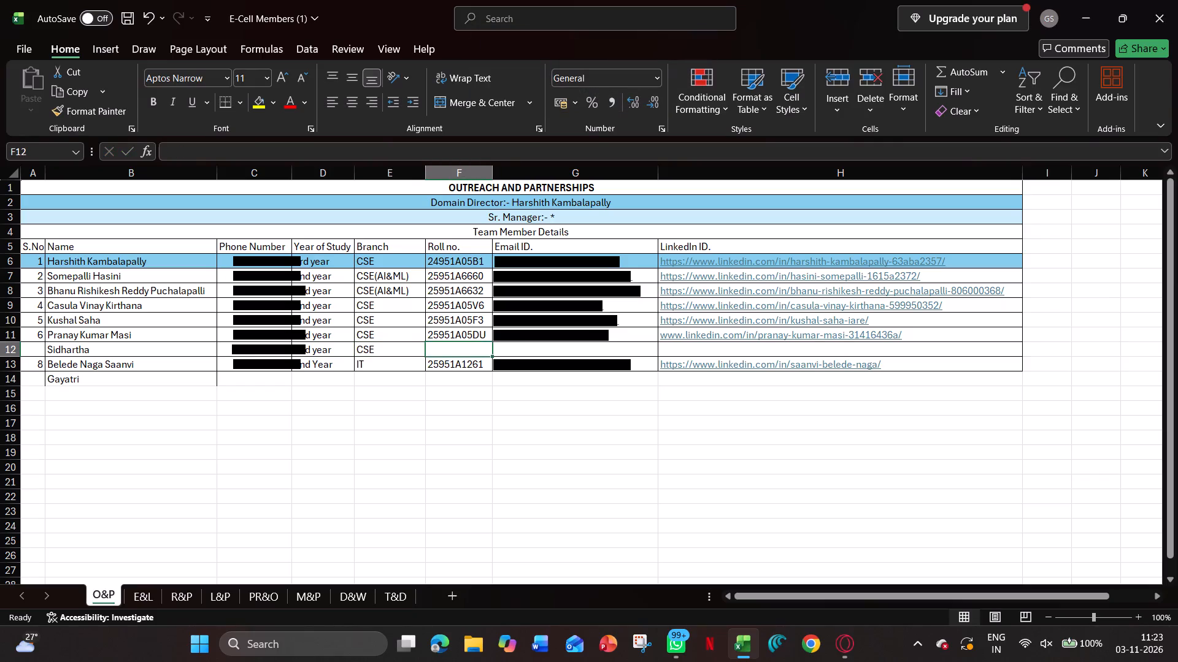
Enter the member's roll number in row 12 of the O&P sheet, using the 25-series prefix.
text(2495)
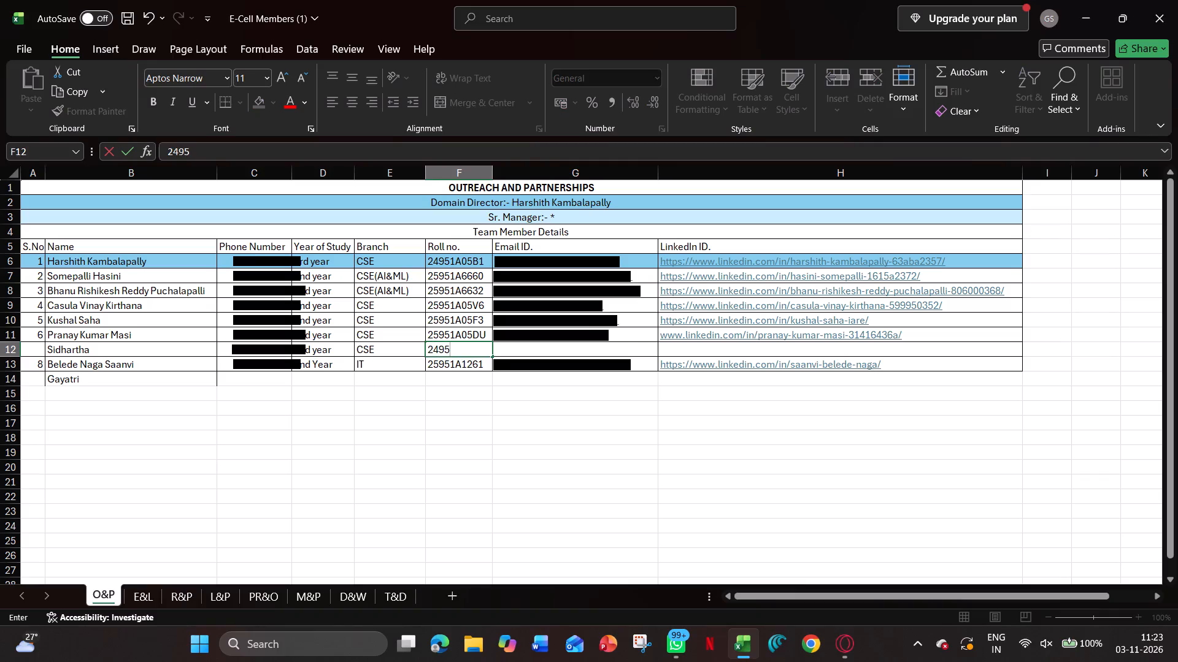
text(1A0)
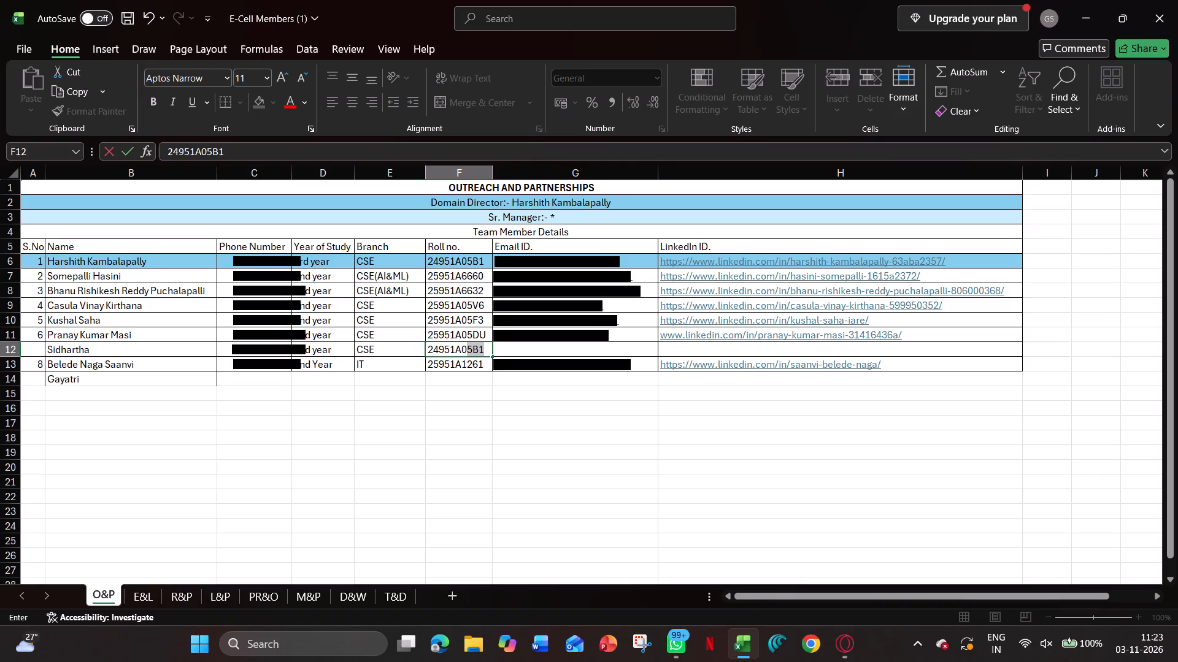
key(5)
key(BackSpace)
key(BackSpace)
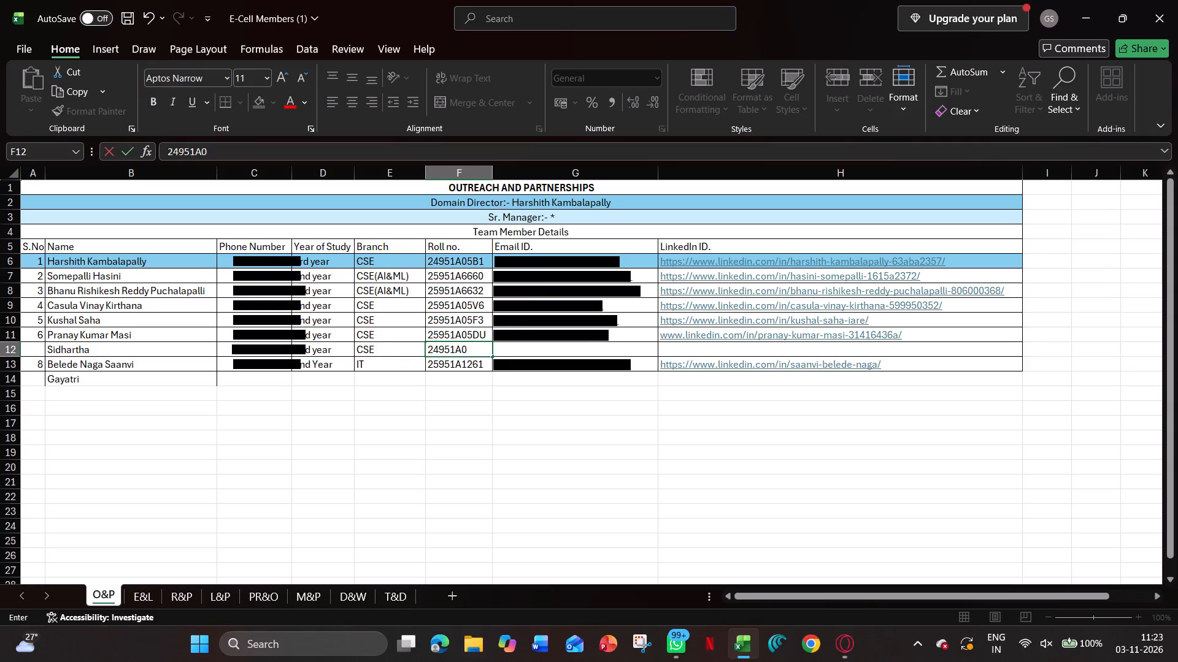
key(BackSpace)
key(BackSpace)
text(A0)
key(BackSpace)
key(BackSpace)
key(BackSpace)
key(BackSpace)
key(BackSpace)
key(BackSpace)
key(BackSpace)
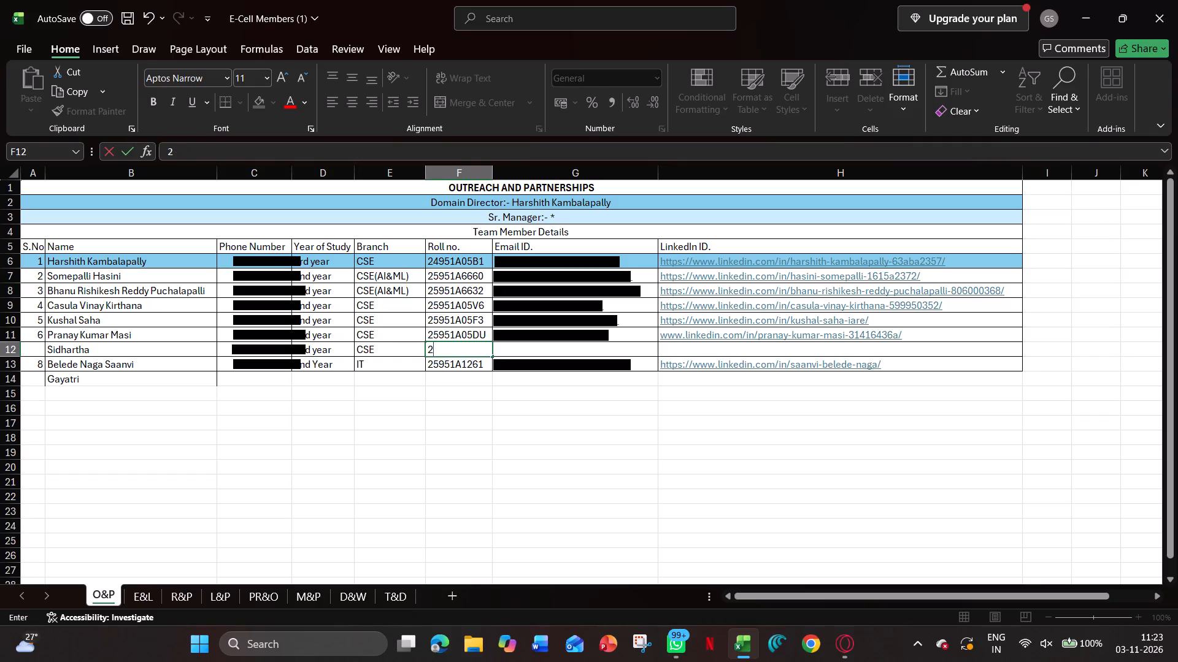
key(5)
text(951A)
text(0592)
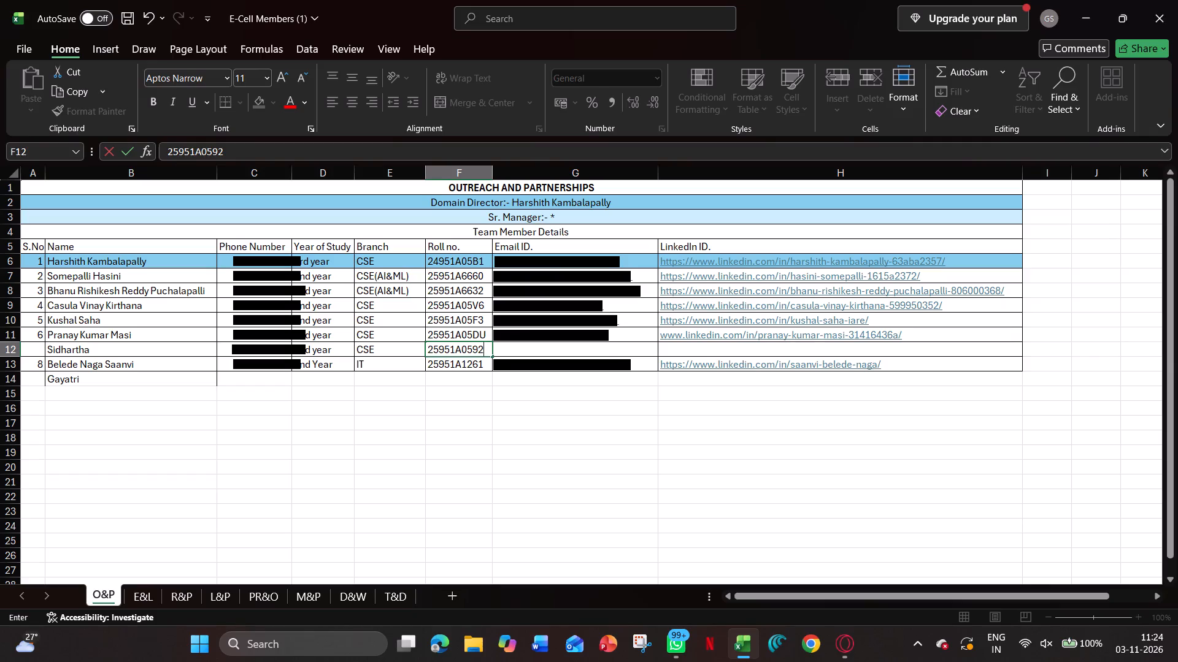
Enter the member's email address in the Email ID. column of row 12.
double_click(544, 354)
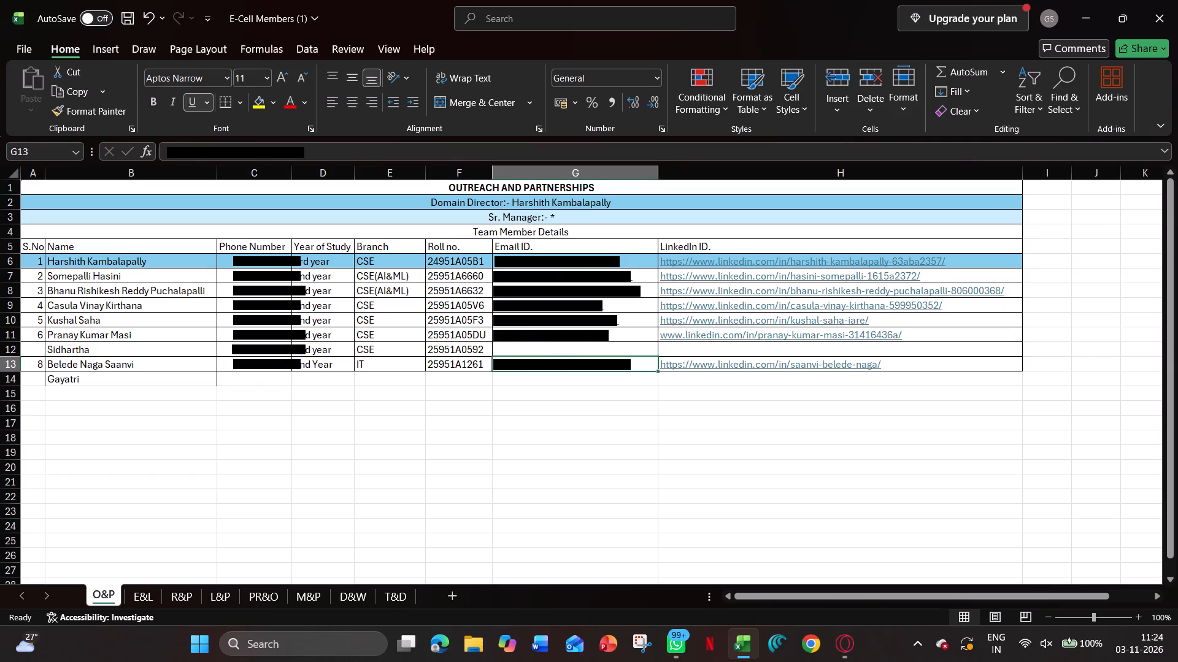
double_click(542, 346)
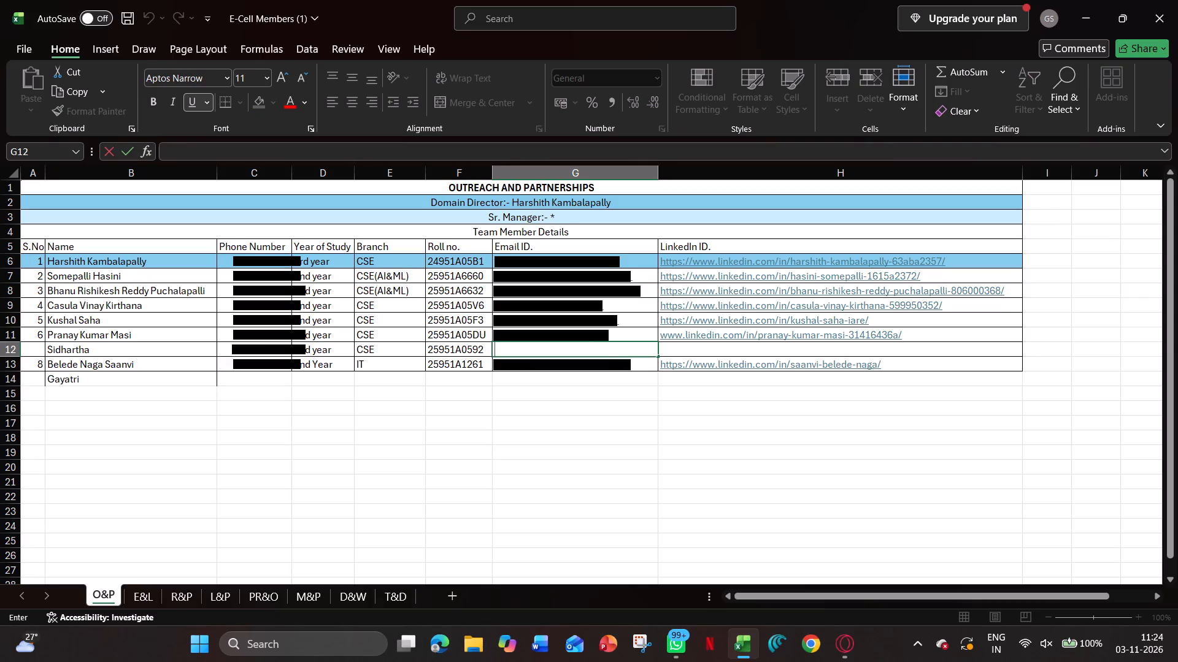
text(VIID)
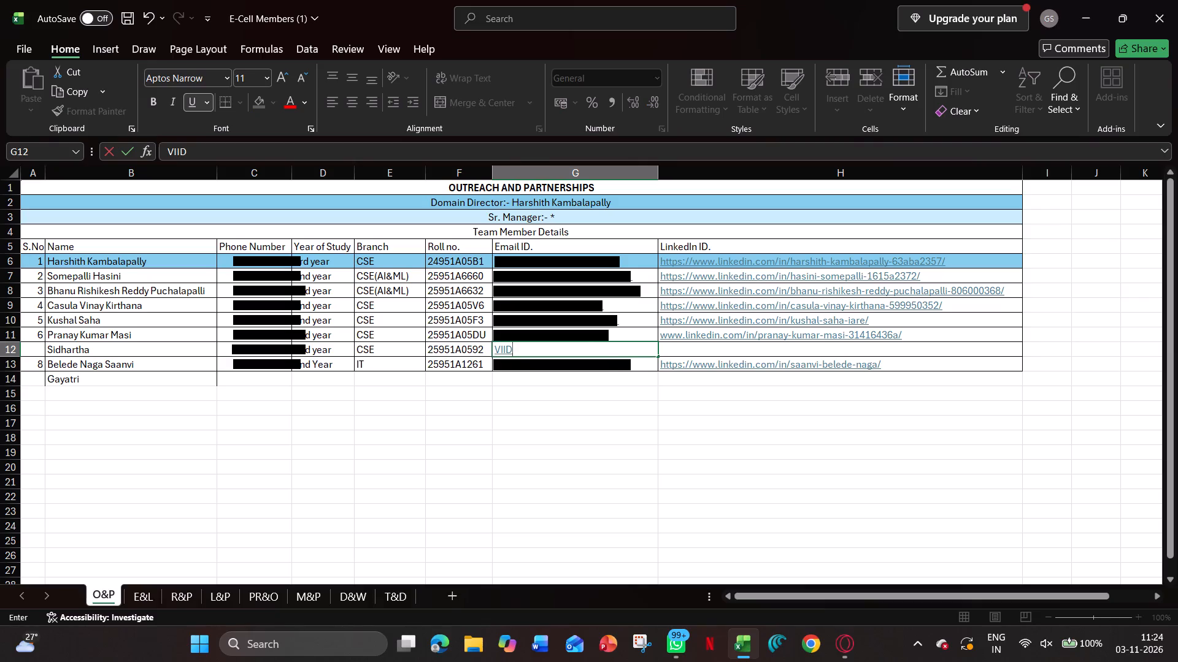
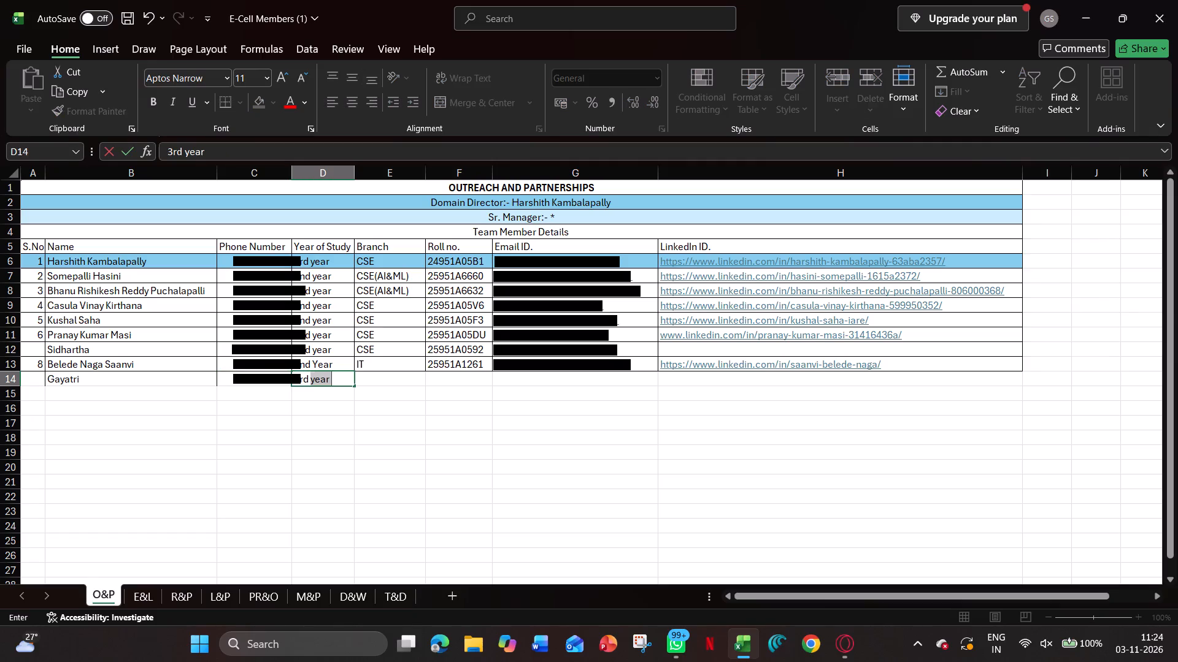
Fill in row 14 of the O&P sheet with "3rd year" as the year of study and "CSE" as the branch.
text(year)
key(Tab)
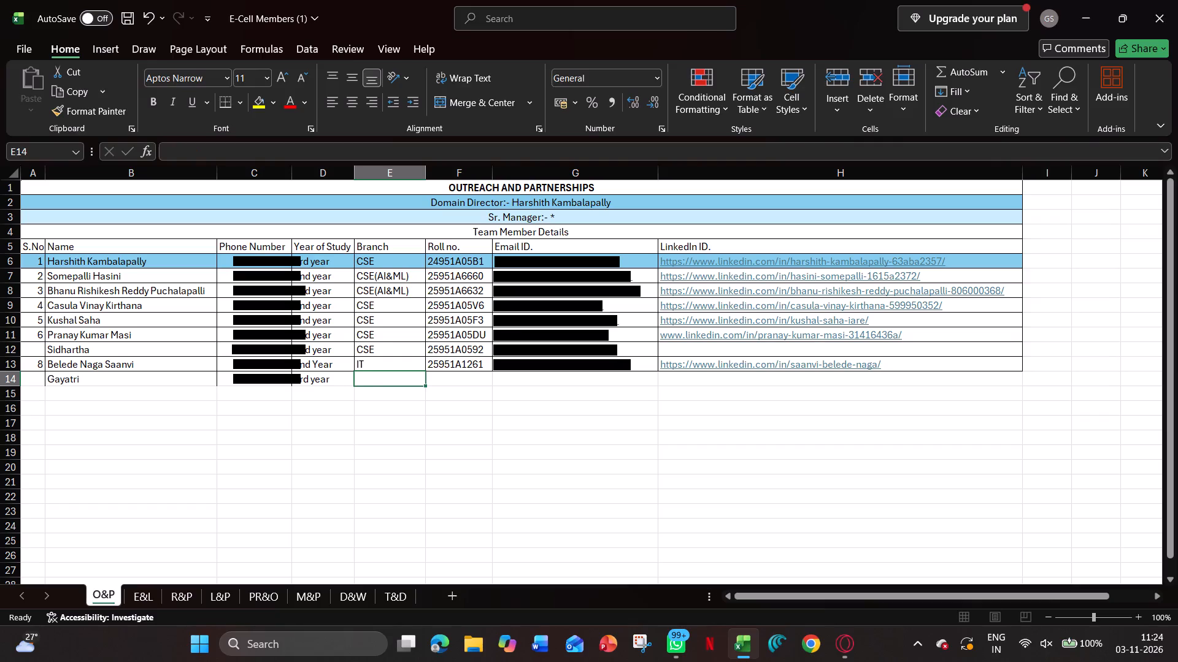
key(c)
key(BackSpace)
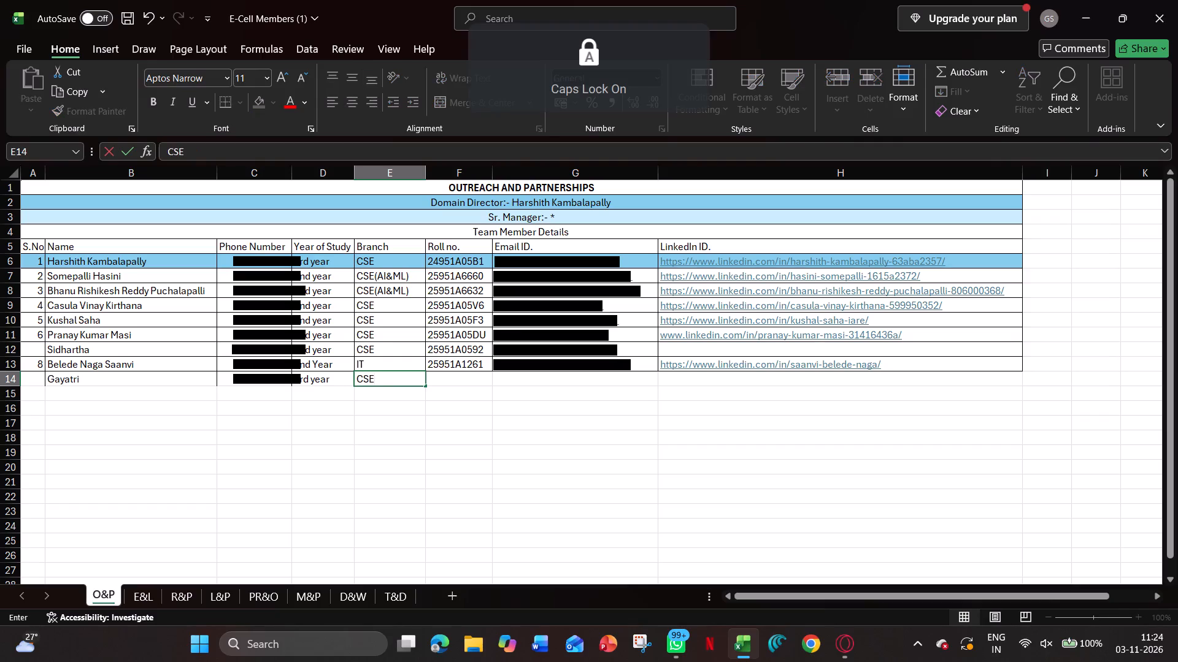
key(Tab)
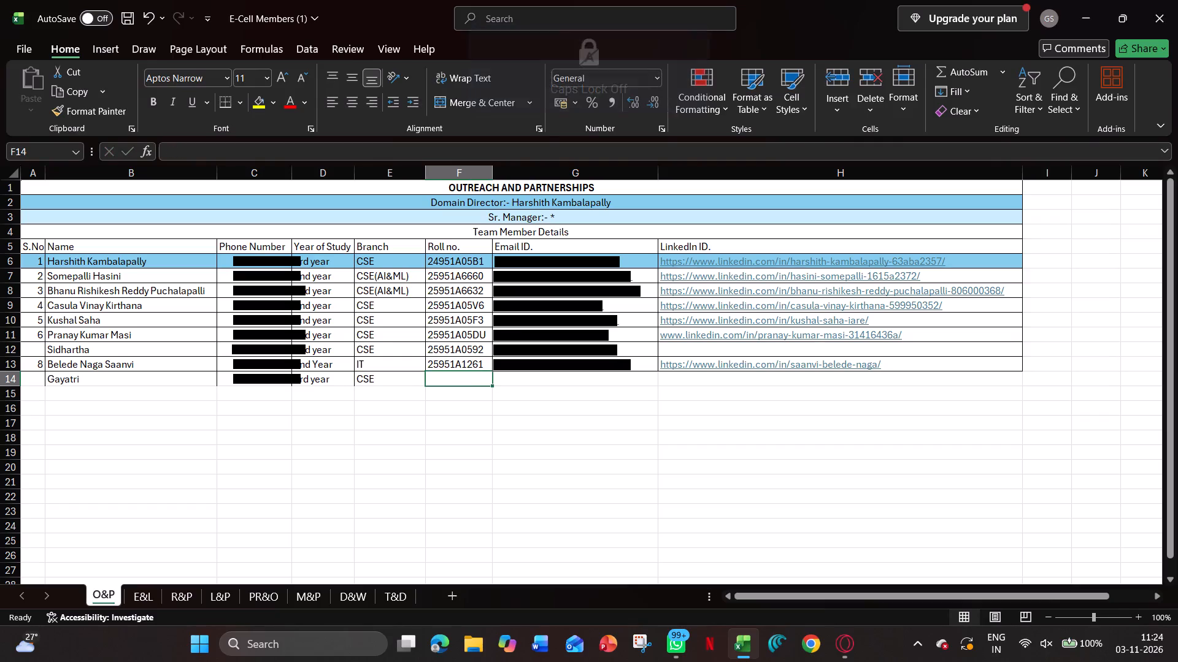
Enter the member's roll number in row 14 of the O&P sheet, using the 24-series prefix.
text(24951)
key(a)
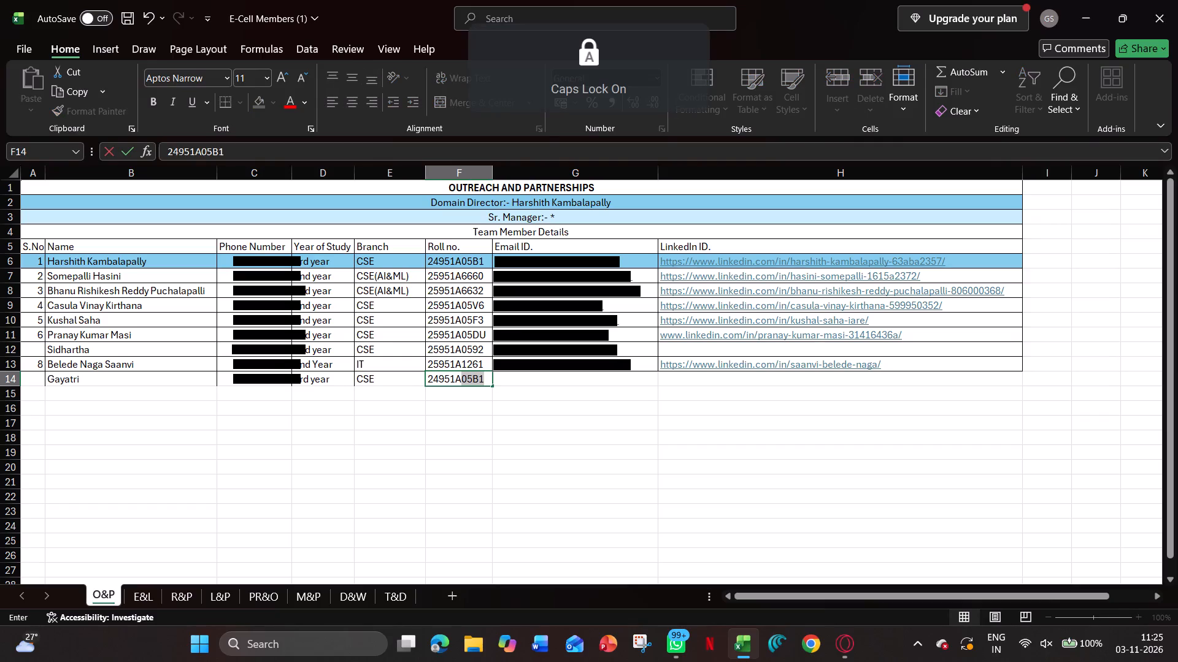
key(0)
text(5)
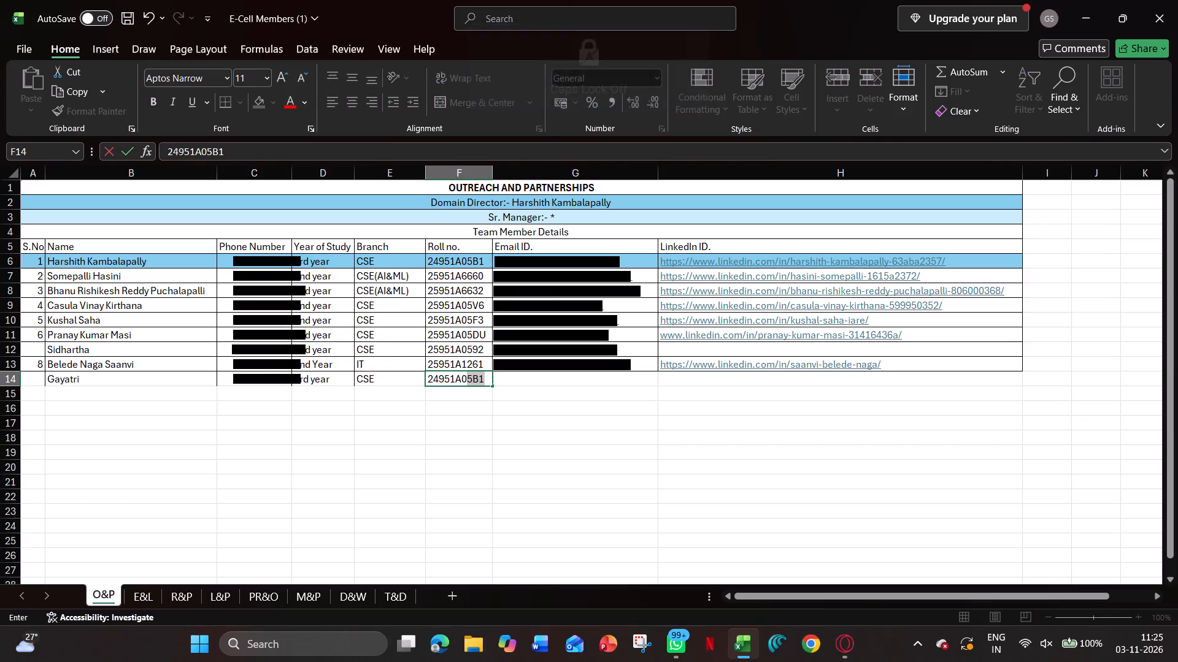
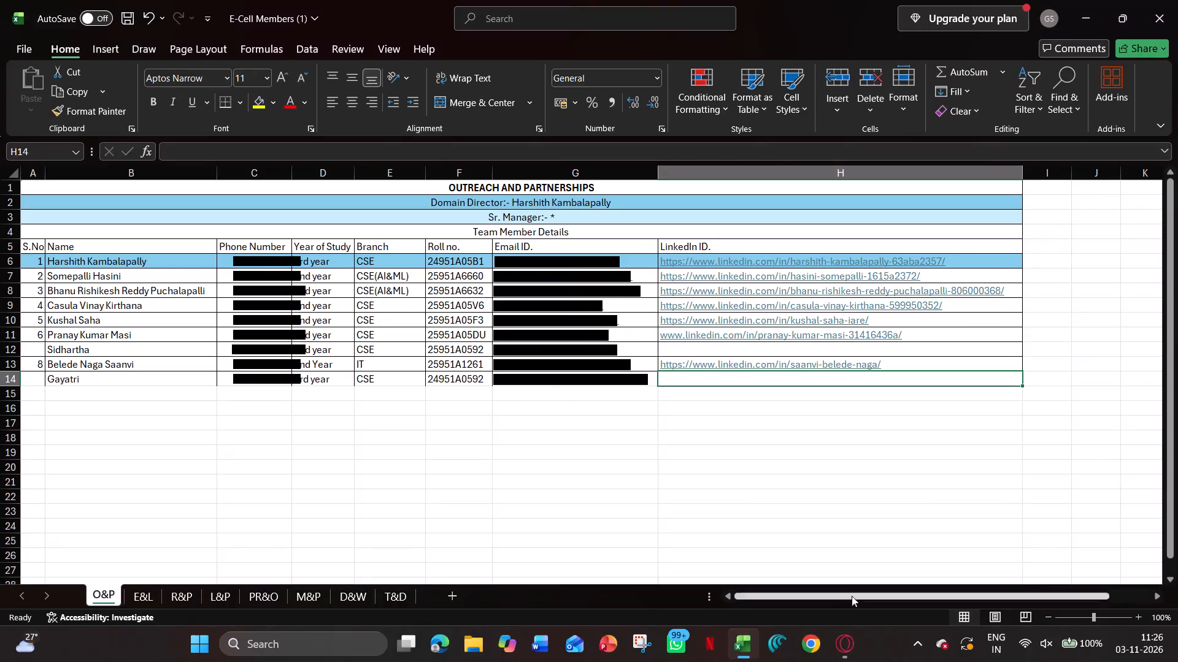
Switch from the workbook to the Telegram app, launching it from the recent searches.
click(325, 638)
click(387, 116)
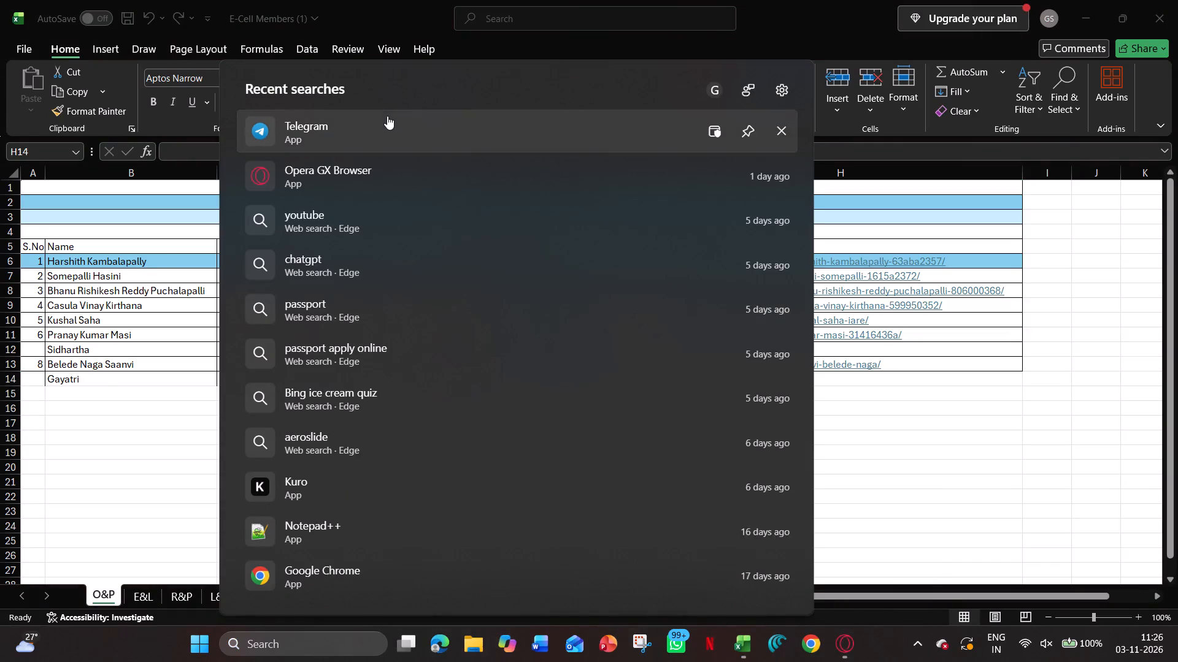
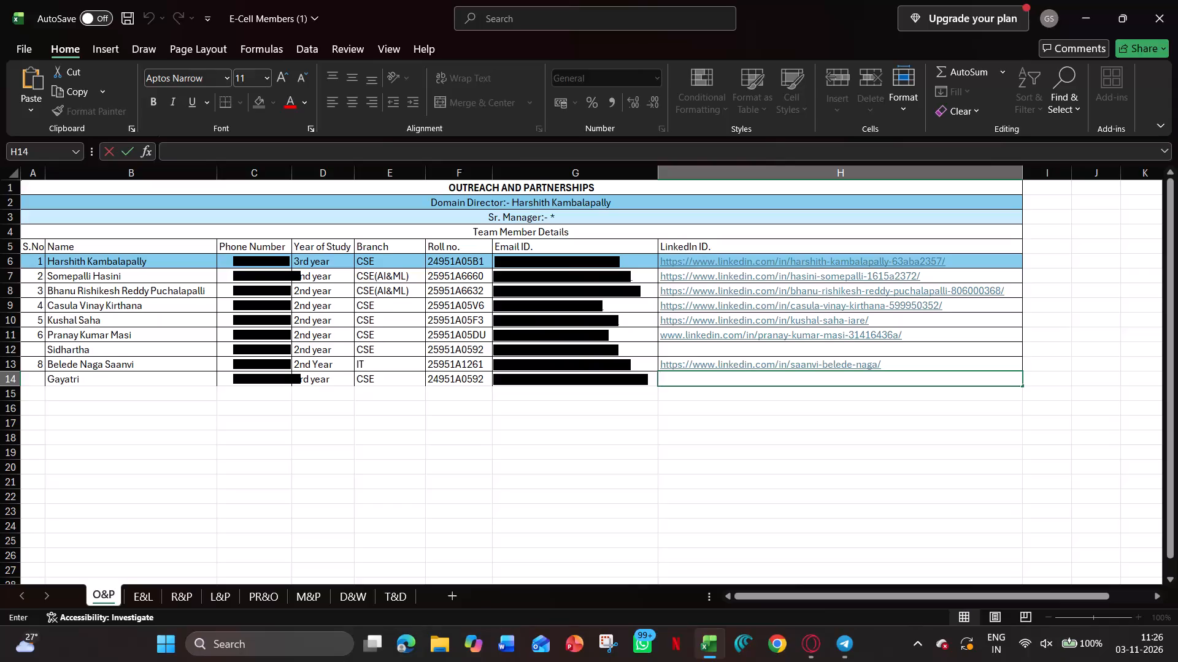
Paste the copied LinkedIn profile link into Gayatri's row on the O&P sheet.
key(ctrl+v)
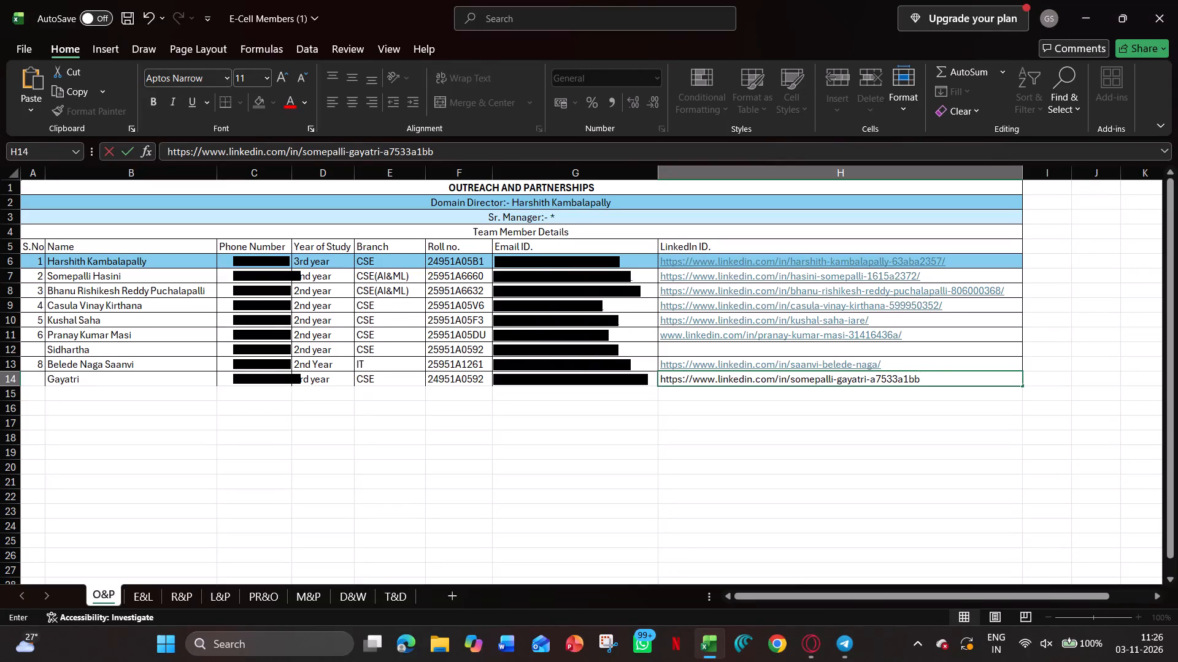
key(Tab)
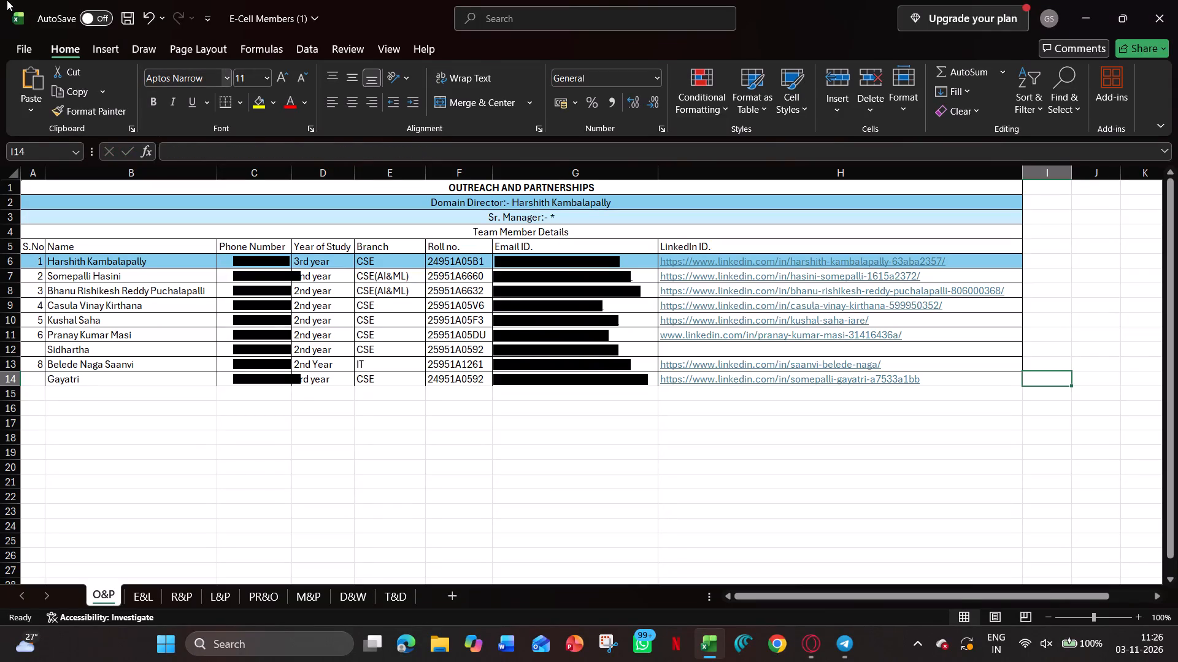
click(22, 45)
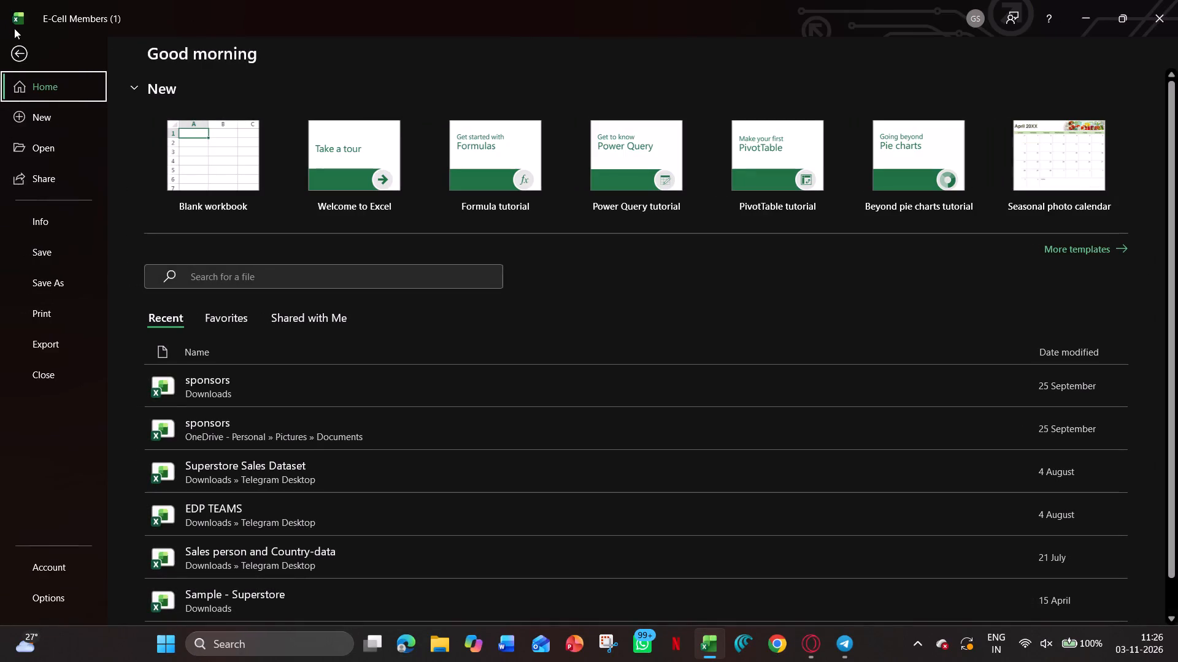
click(11, 43)
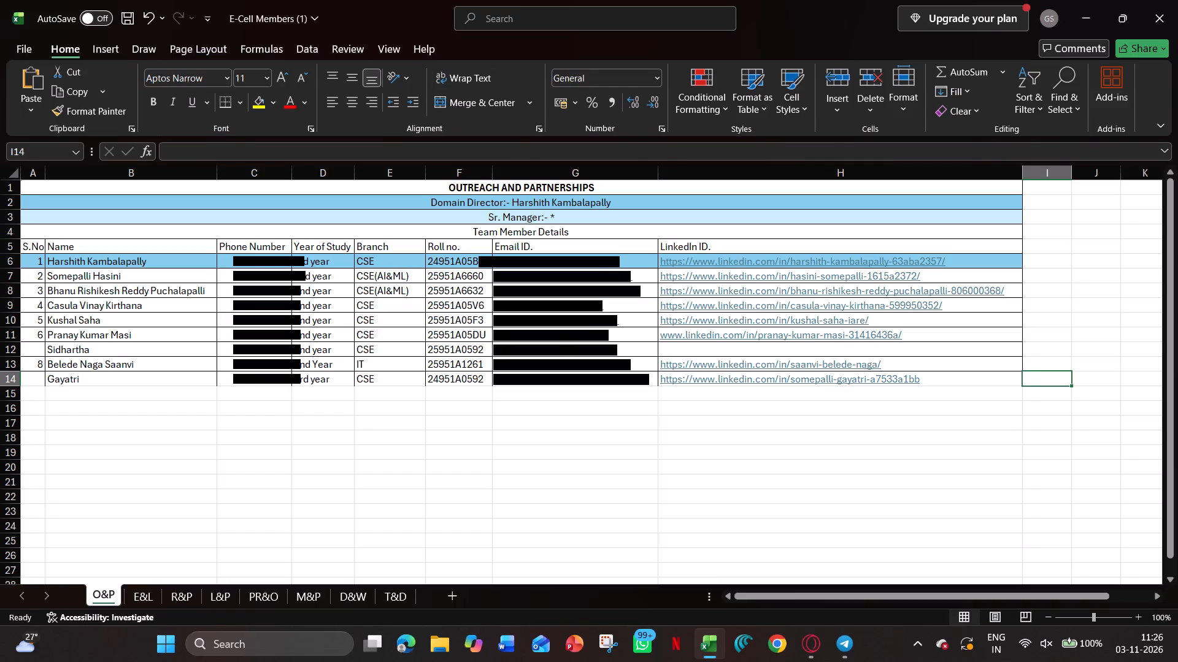
Fill in the Sr. Manager line on the O&P sheet with the name Keerthana.
double_click(634, 200)
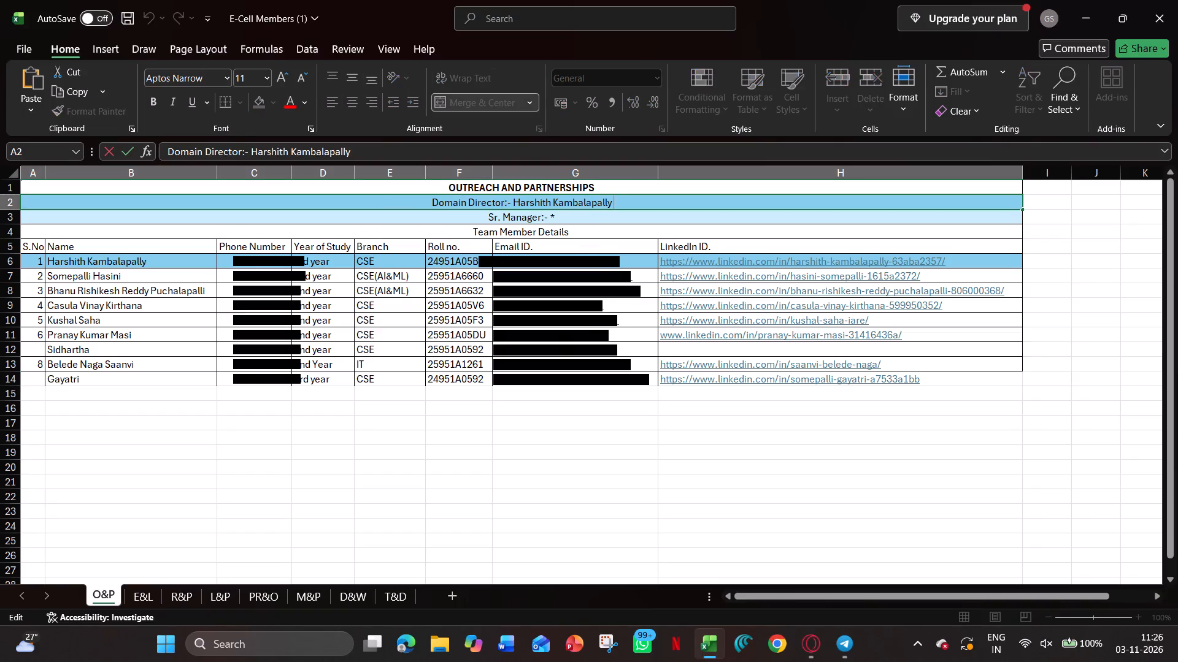
double_click(591, 225)
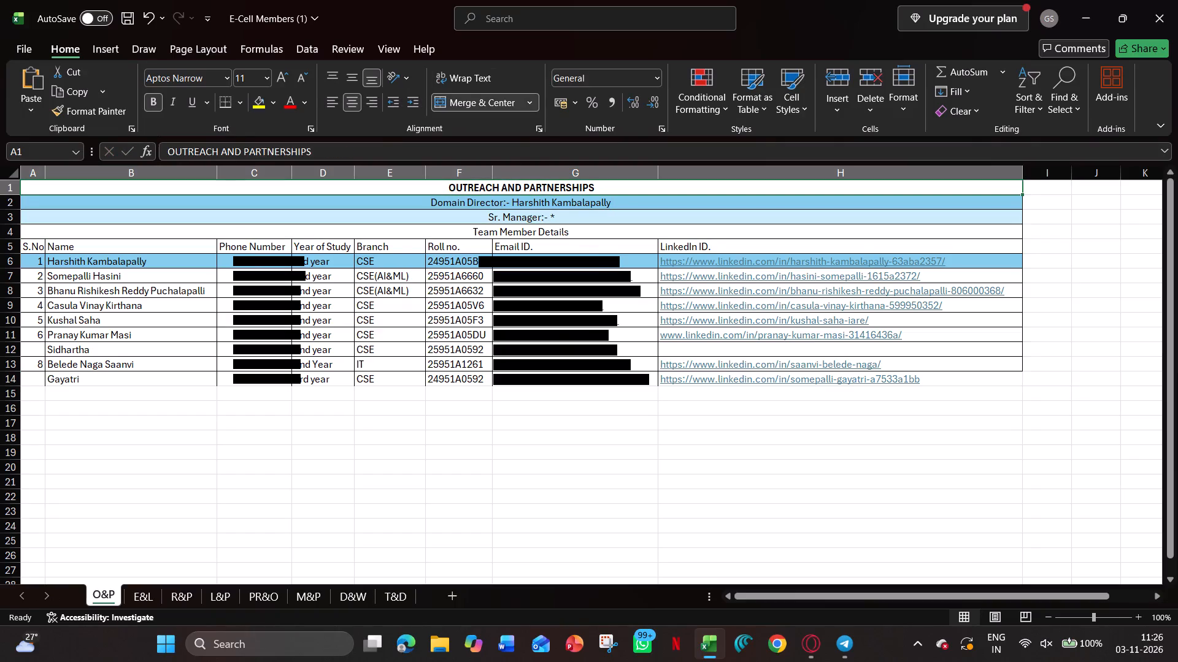
double_click(589, 218)
key(BackSpace)
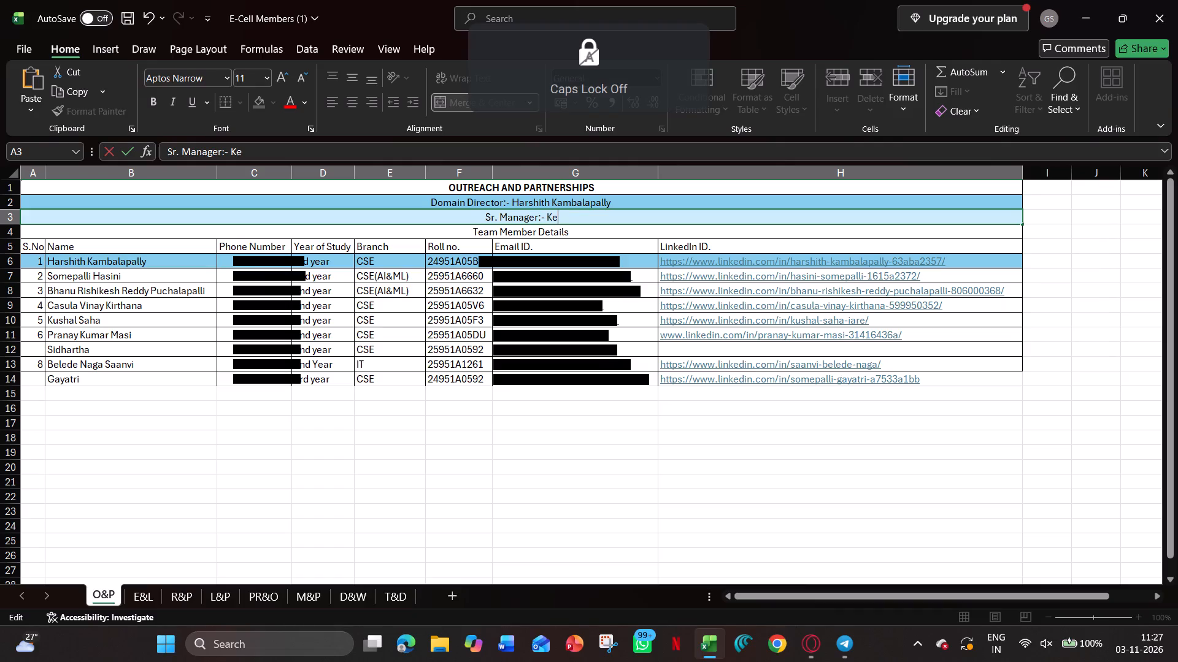
key(BackSpace)
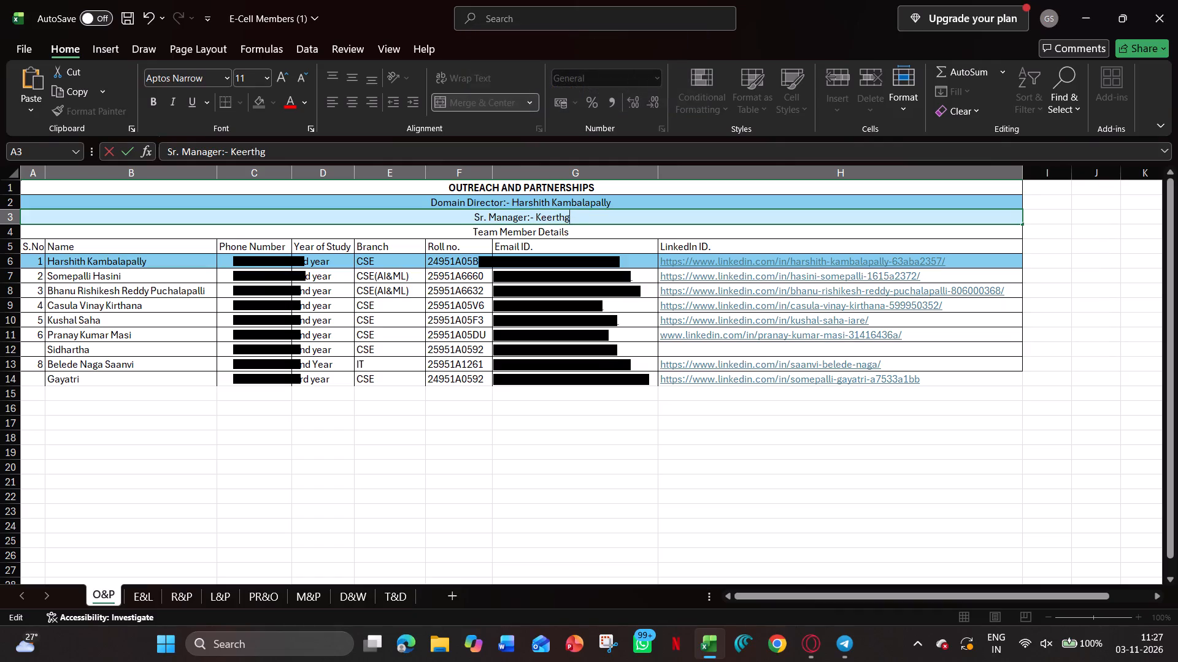
key(BackSpace)
text(ana)
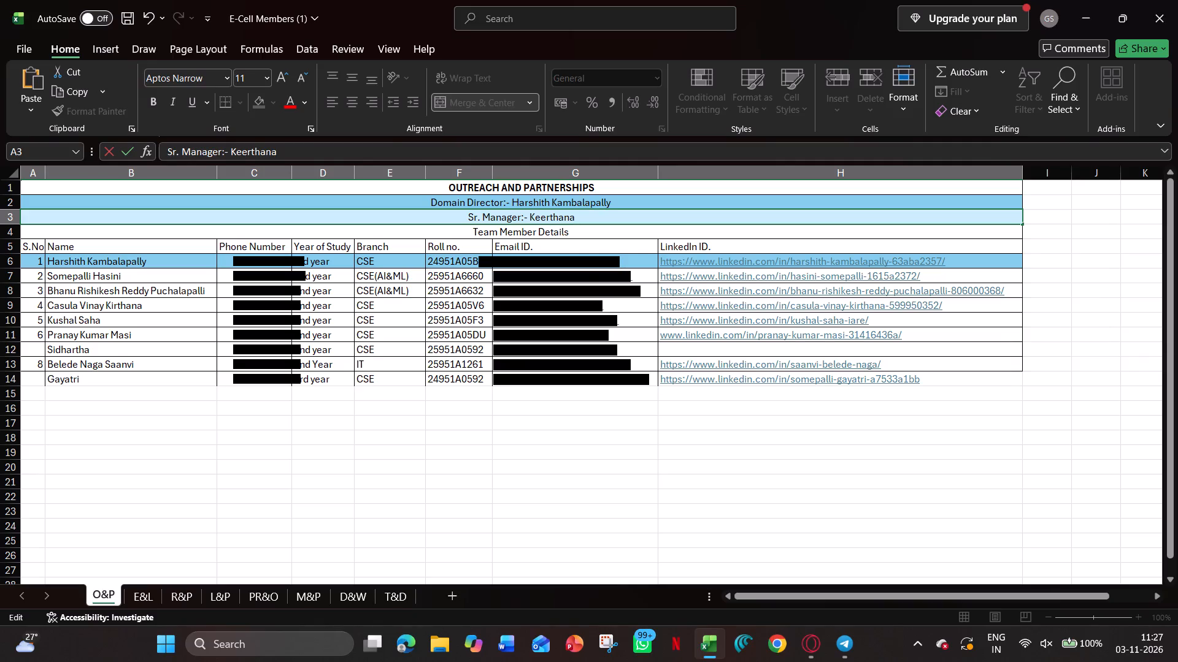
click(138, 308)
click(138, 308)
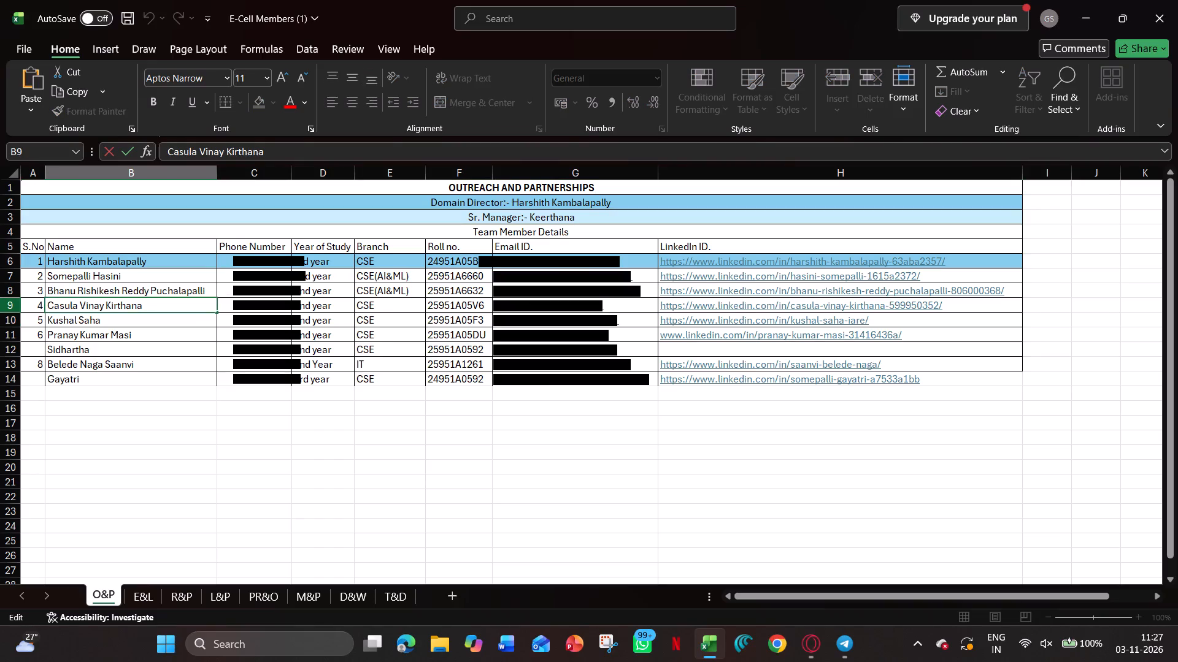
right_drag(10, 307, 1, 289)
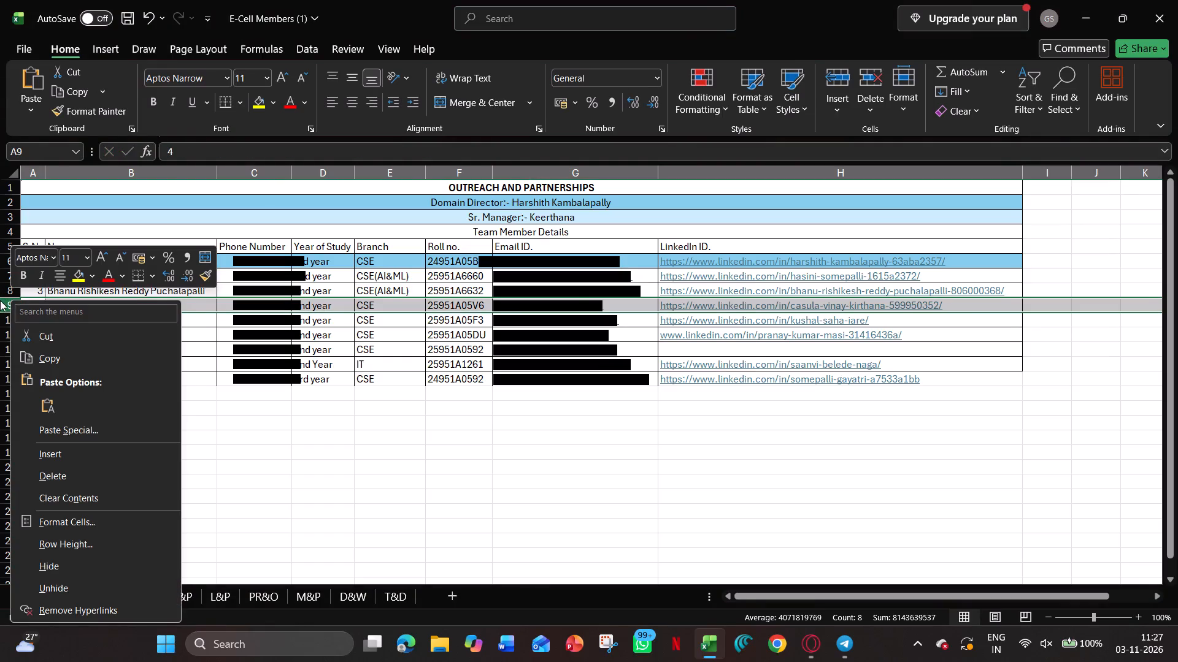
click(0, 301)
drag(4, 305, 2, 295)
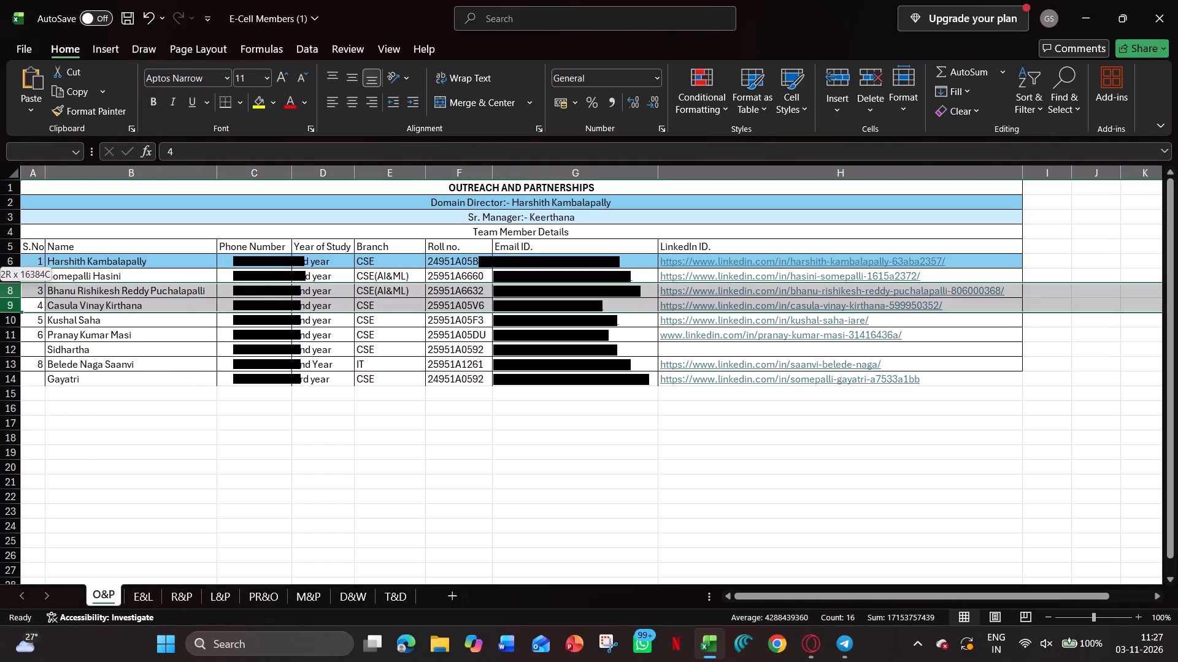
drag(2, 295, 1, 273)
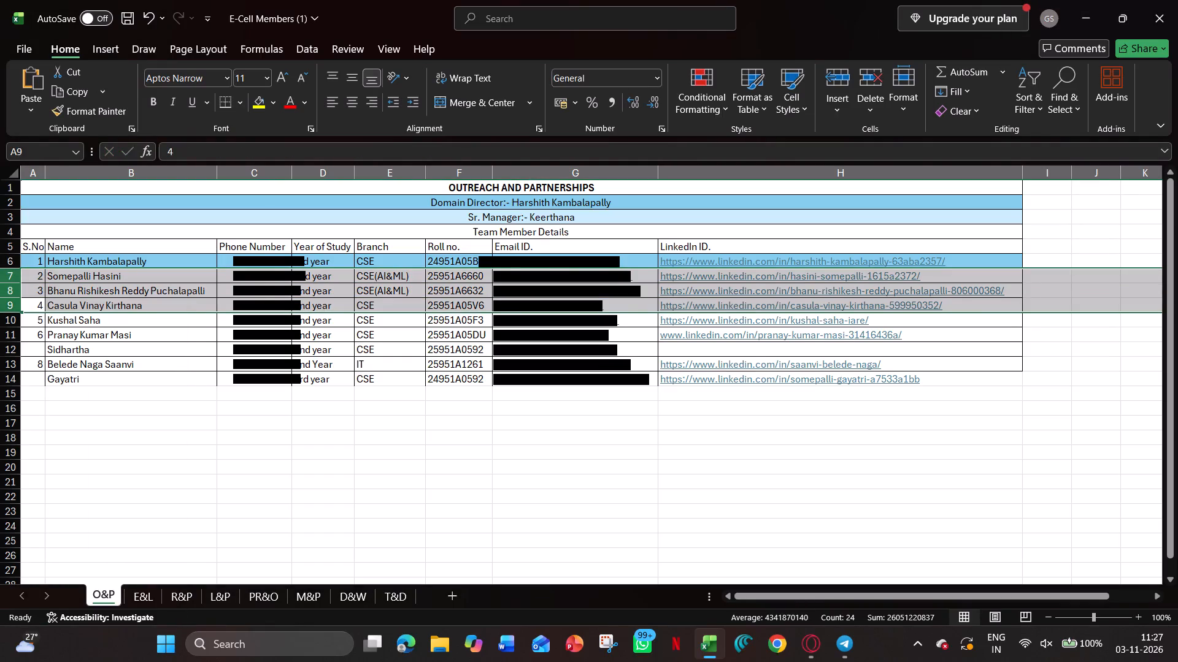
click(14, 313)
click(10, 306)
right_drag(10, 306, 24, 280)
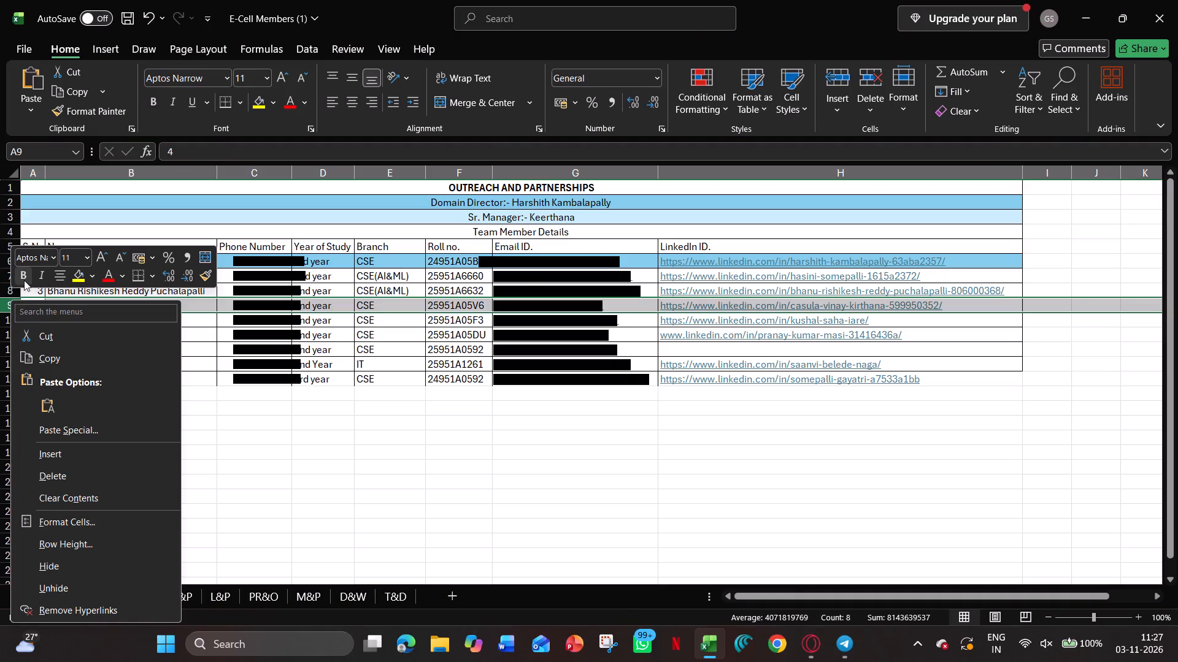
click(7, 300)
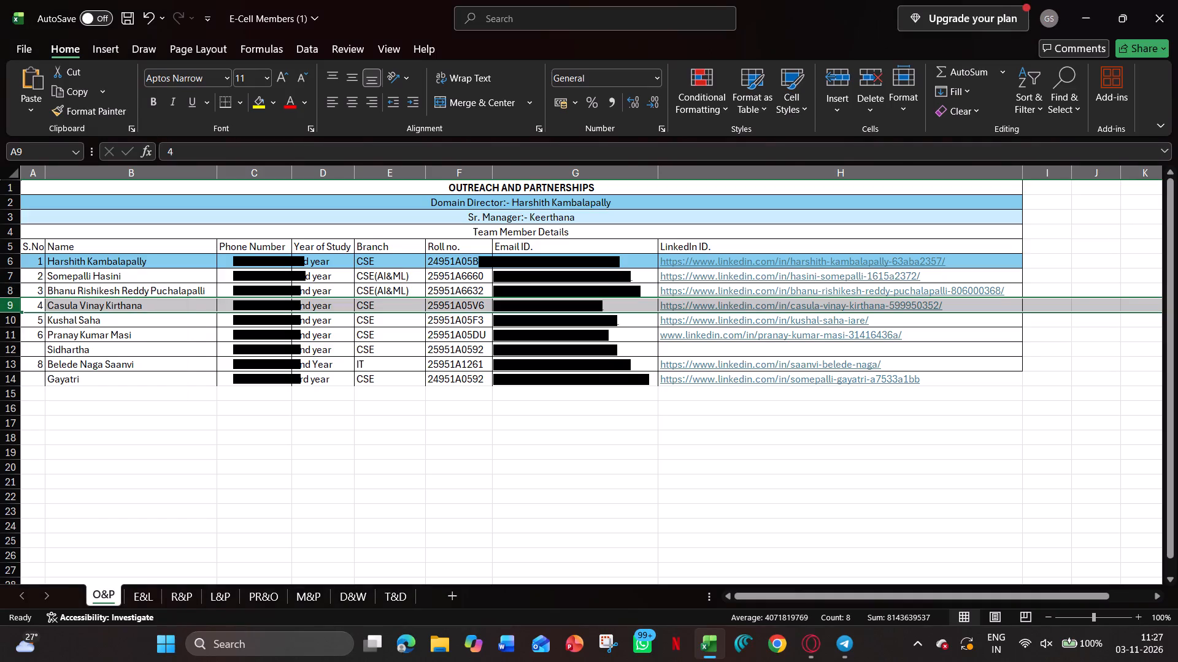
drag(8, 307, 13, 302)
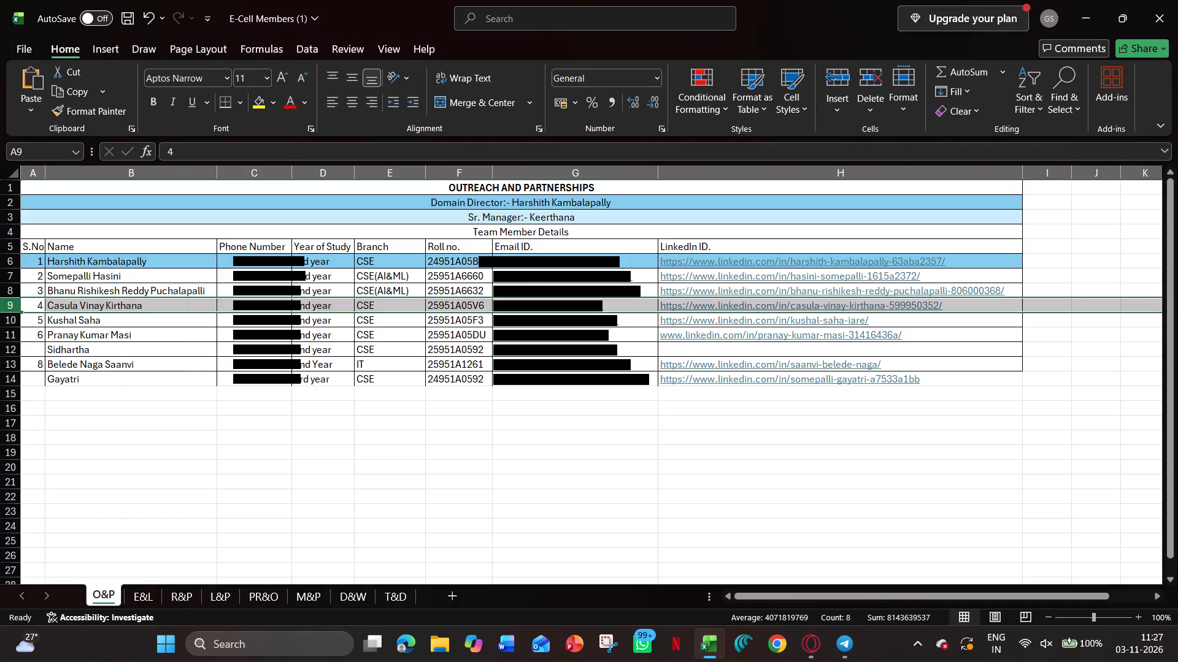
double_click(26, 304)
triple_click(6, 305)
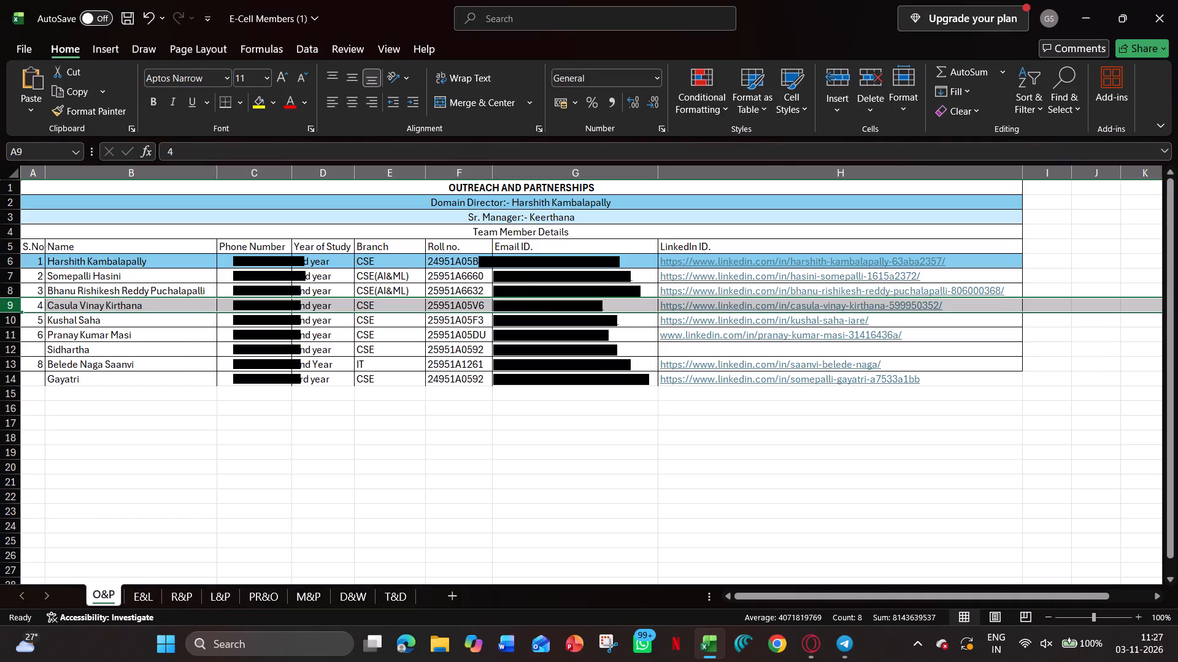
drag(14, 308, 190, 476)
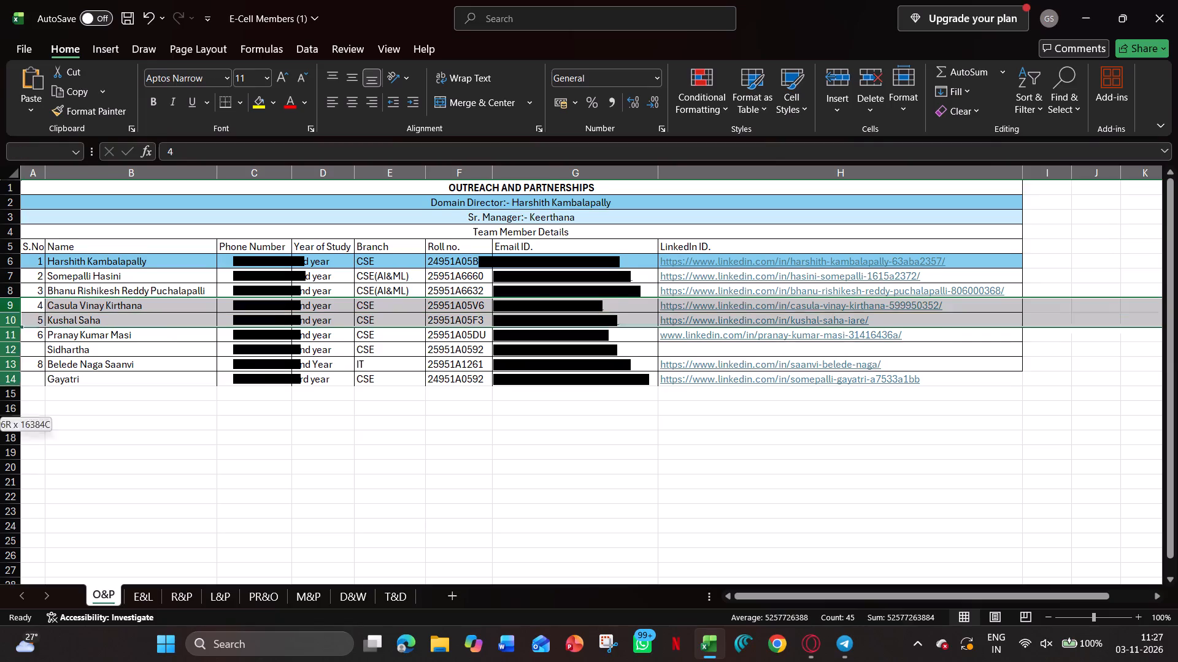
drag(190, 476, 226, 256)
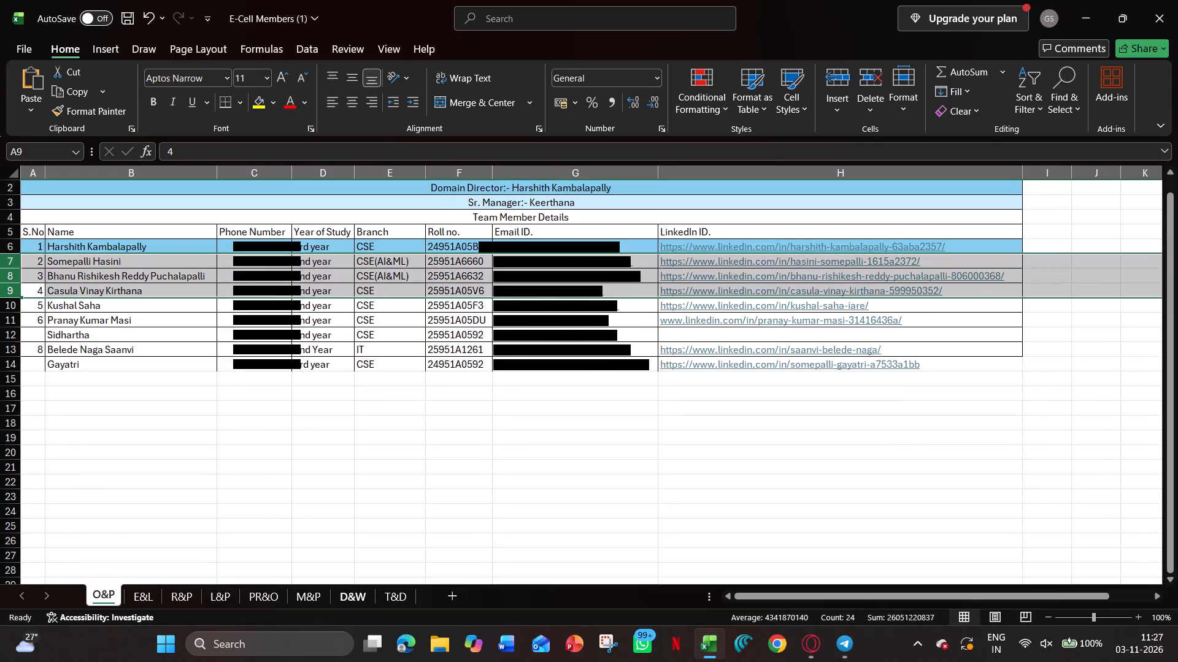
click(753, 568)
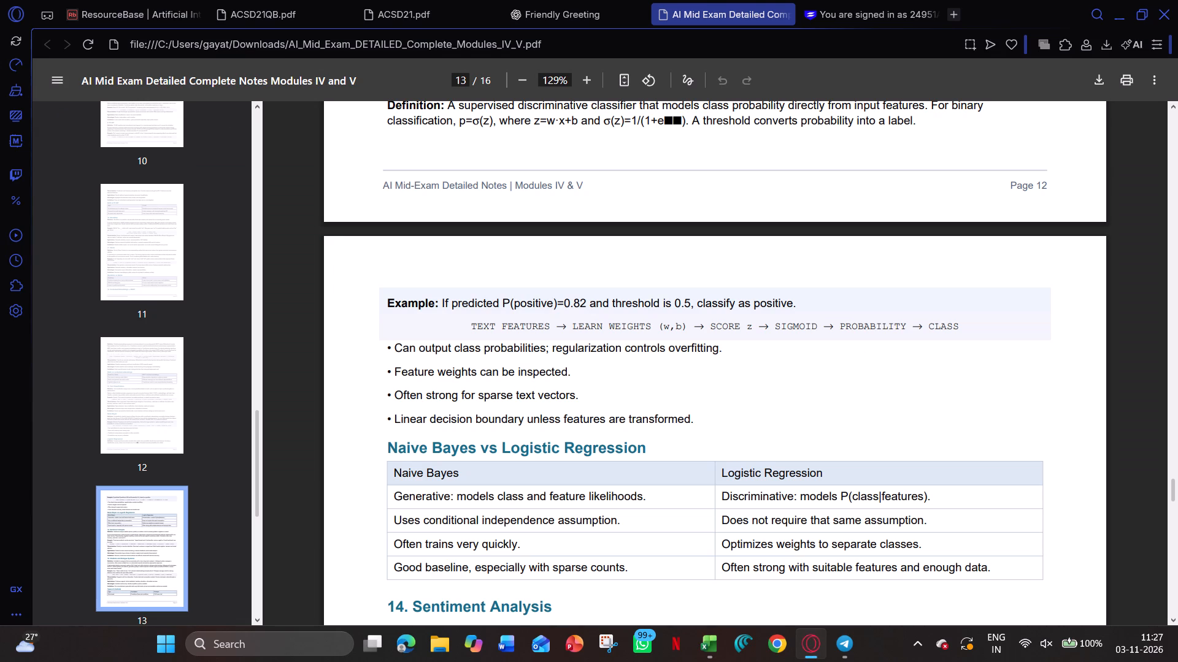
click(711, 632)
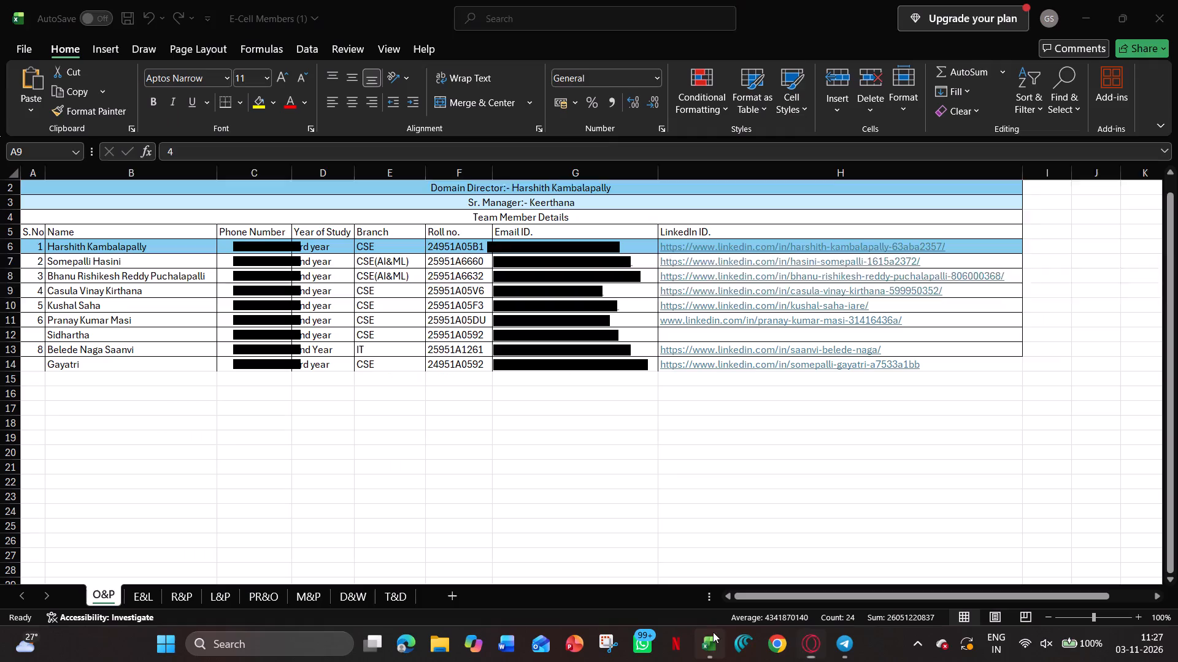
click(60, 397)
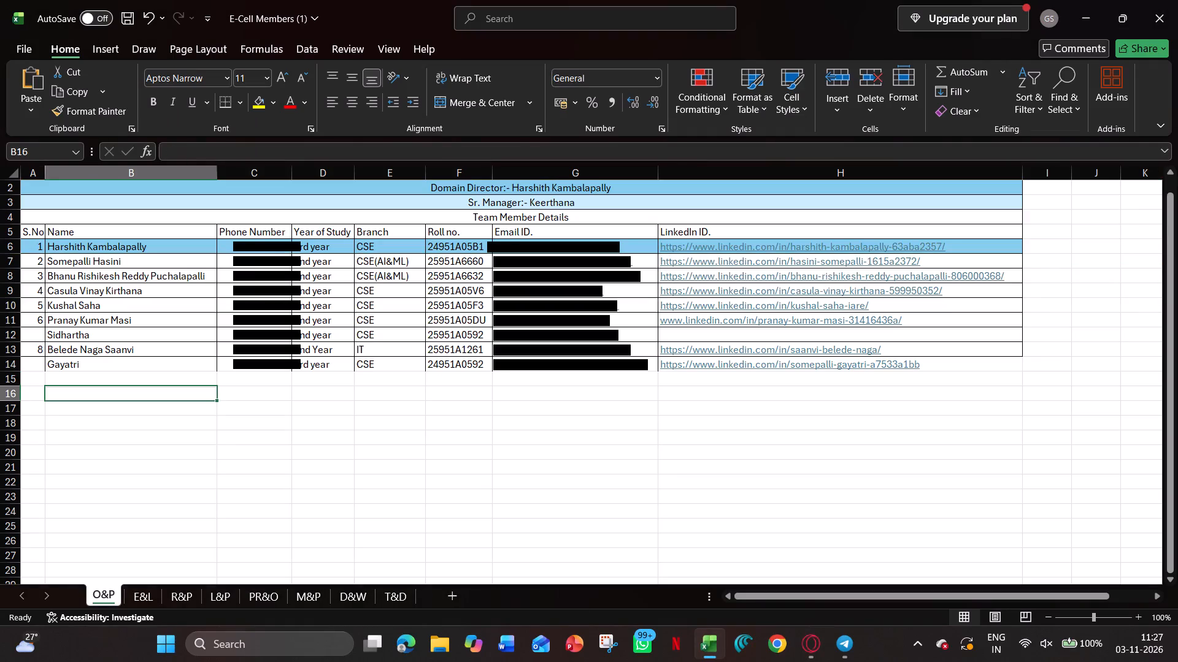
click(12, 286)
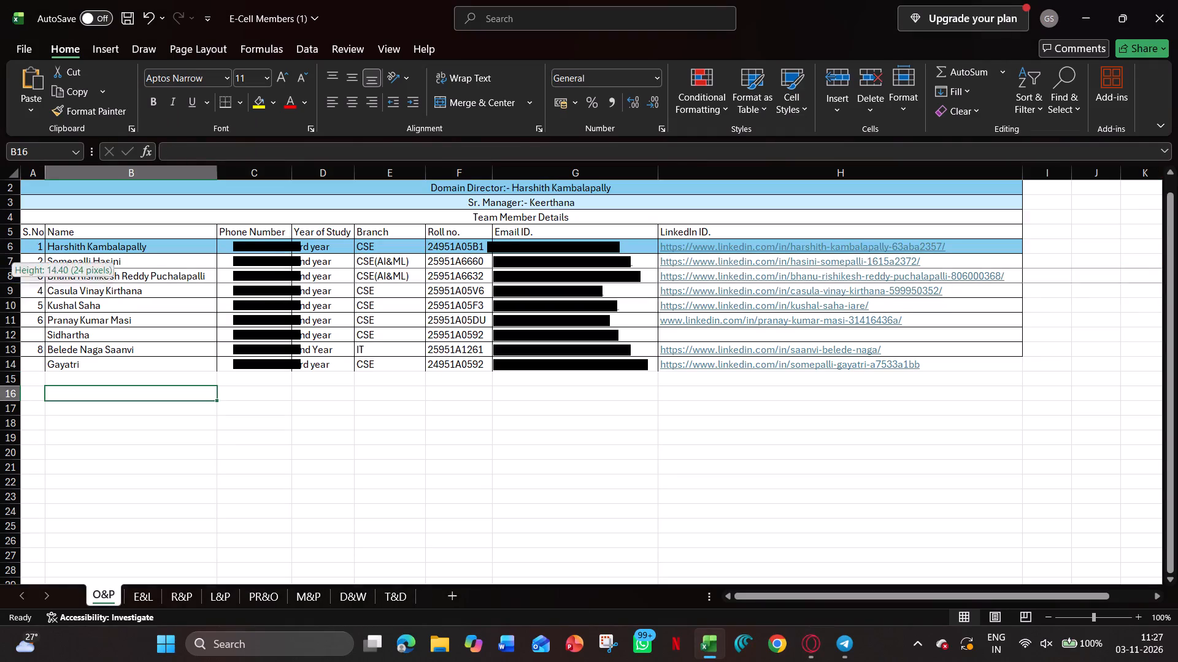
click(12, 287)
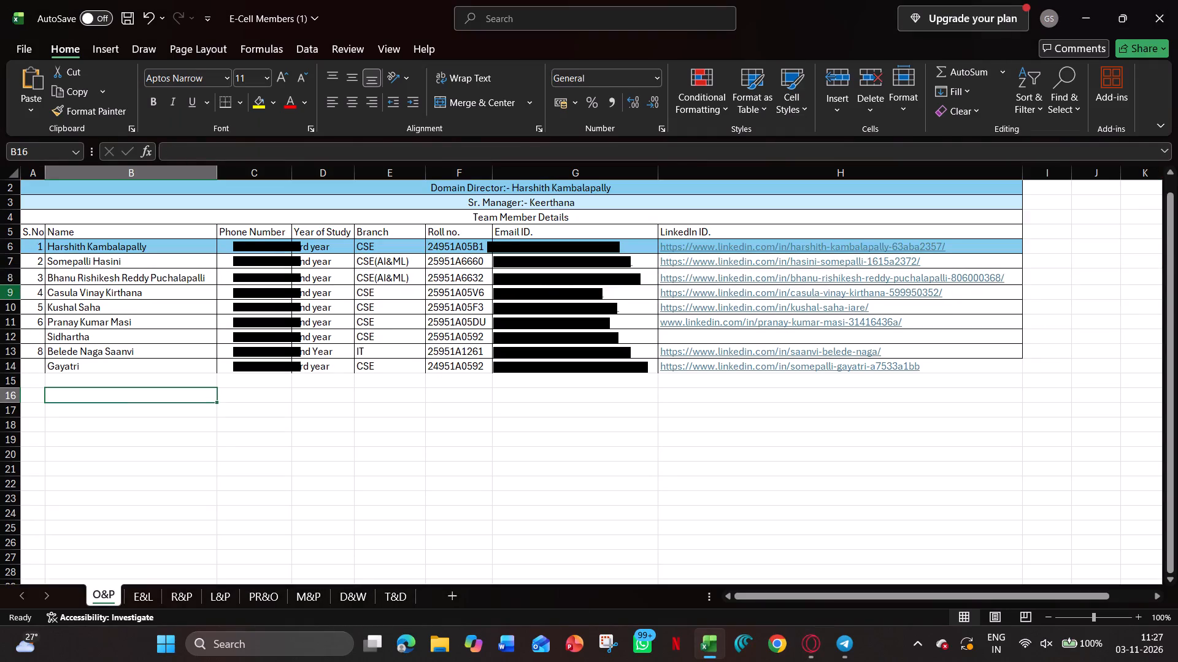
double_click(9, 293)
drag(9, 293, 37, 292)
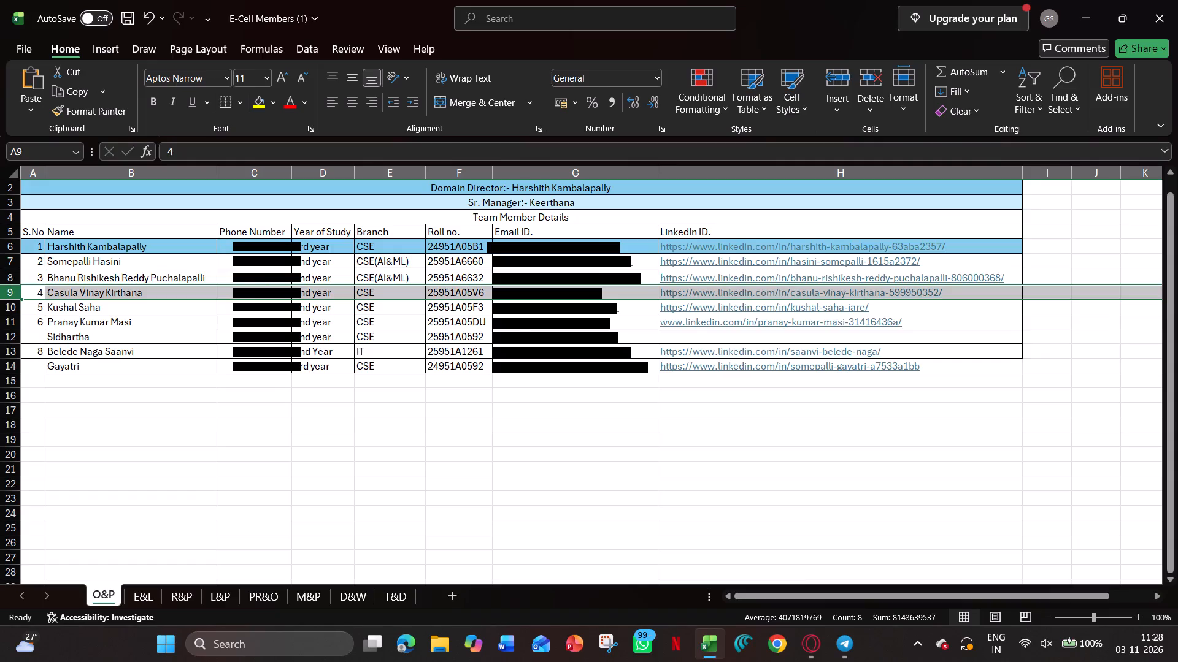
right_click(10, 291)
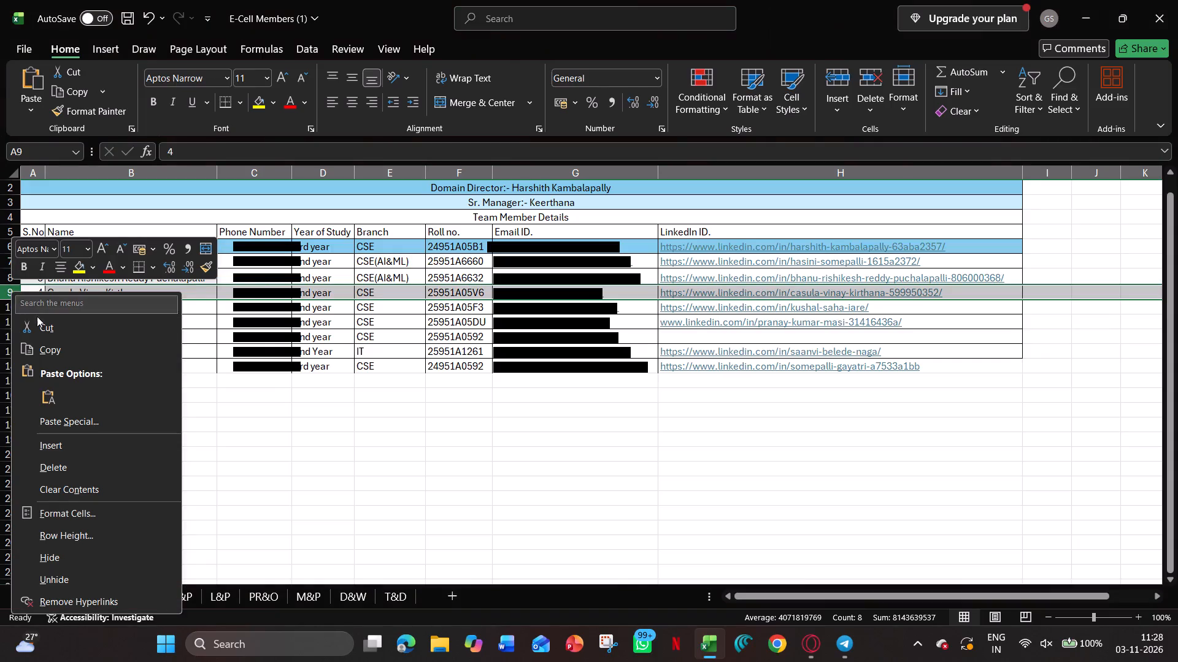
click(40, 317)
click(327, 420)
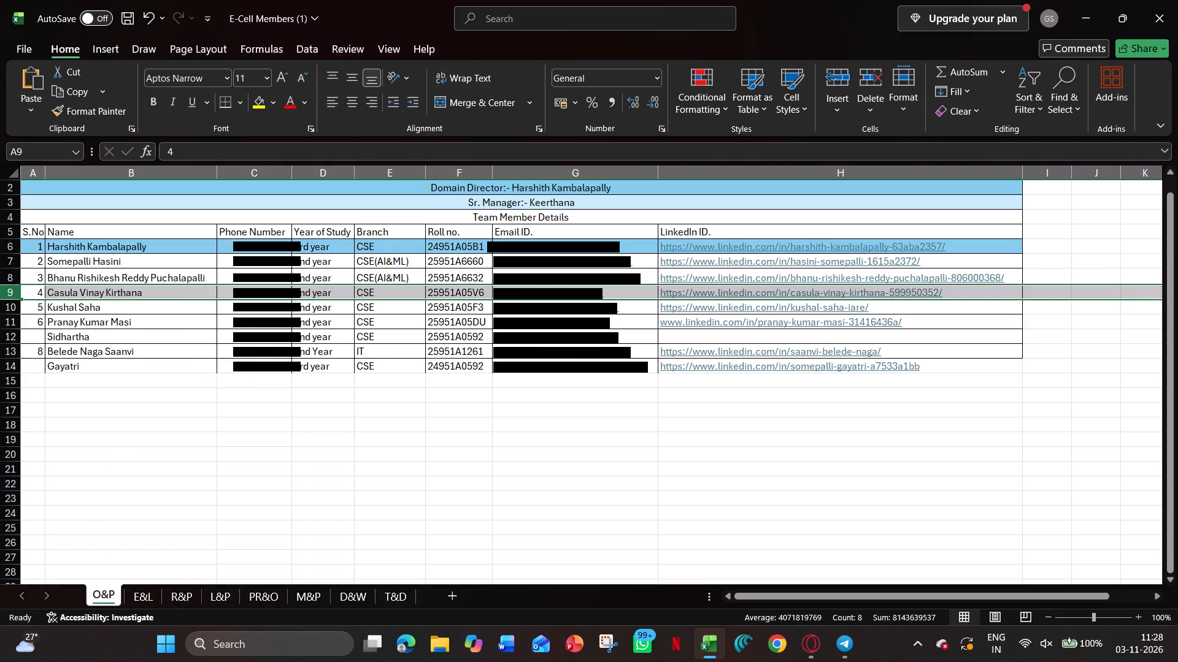
Correct the Sr. Manager's name on the O&P sheet to Kirthana.
double_click(541, 203)
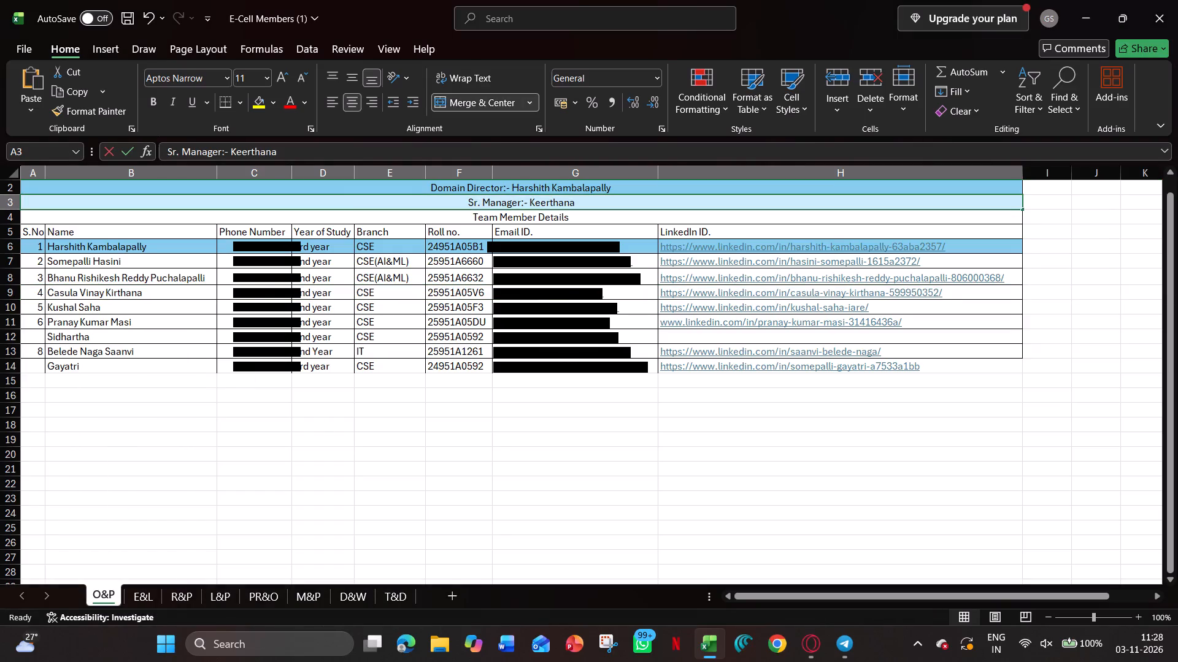
key(BackSpace)
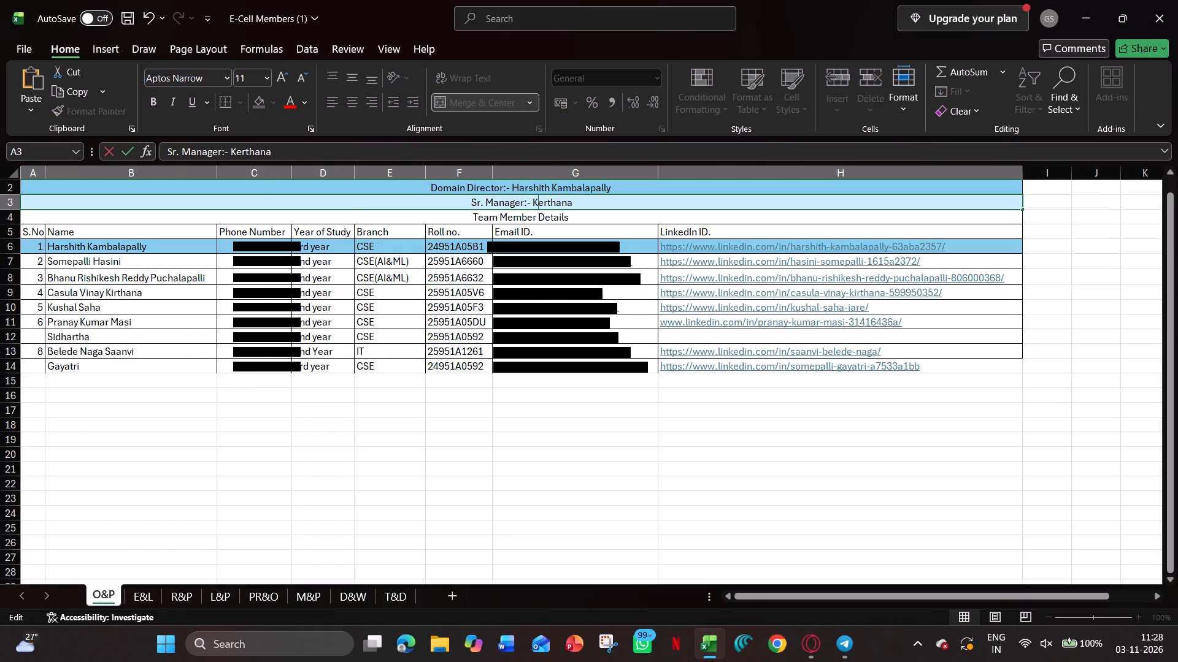
key(i)
click(545, 205)
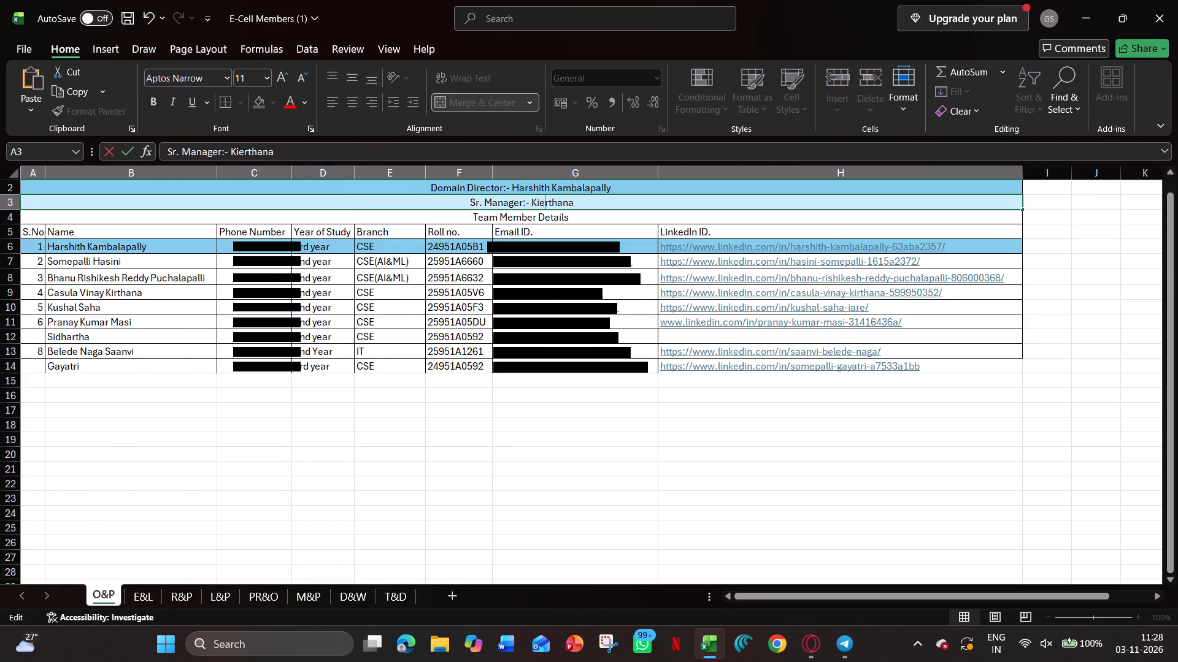
key(BackSpace)
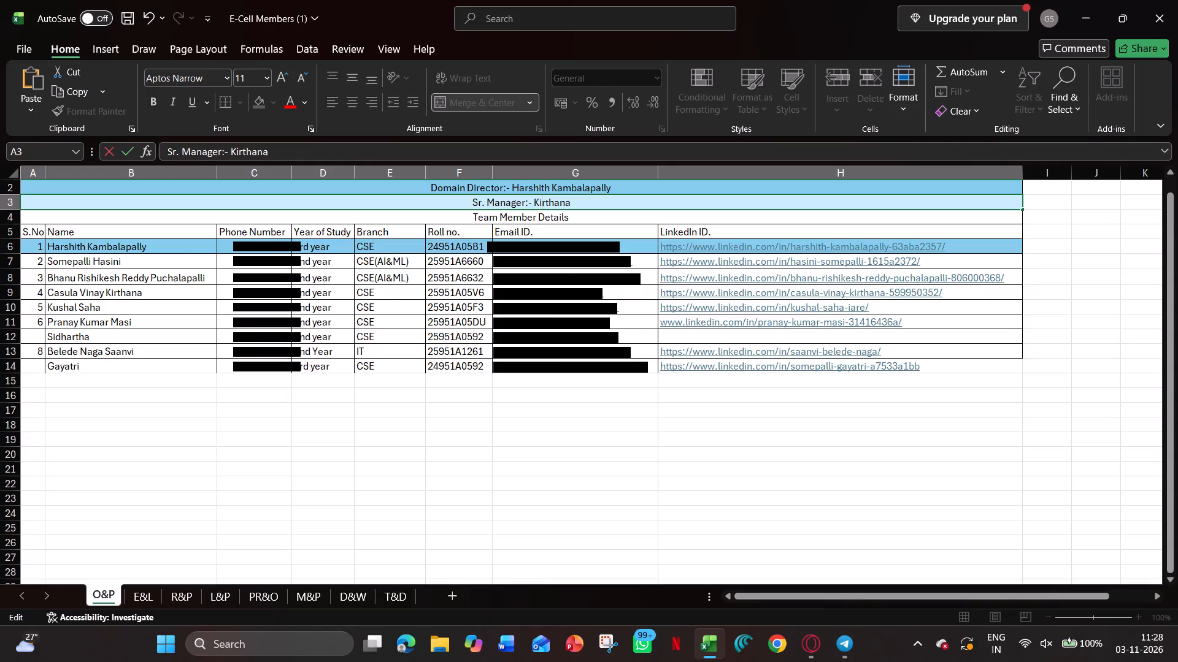
Look through the E&L, R&P and L&P sheets, ending on the PR&O sheet.
click(144, 601)
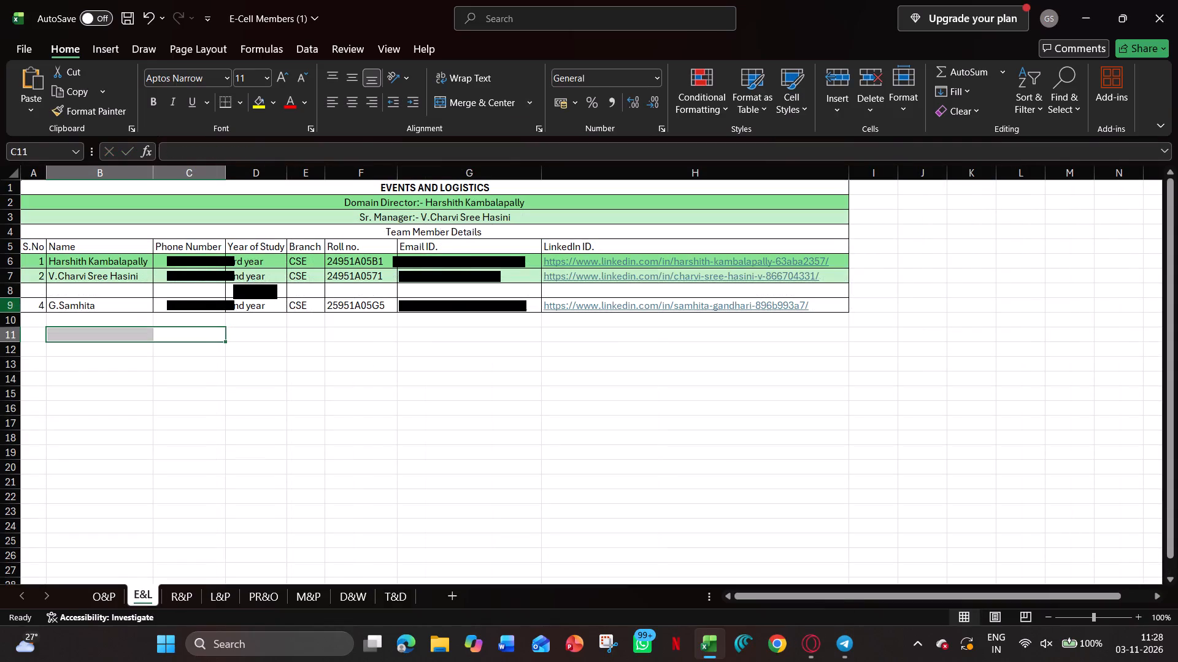
click(187, 594)
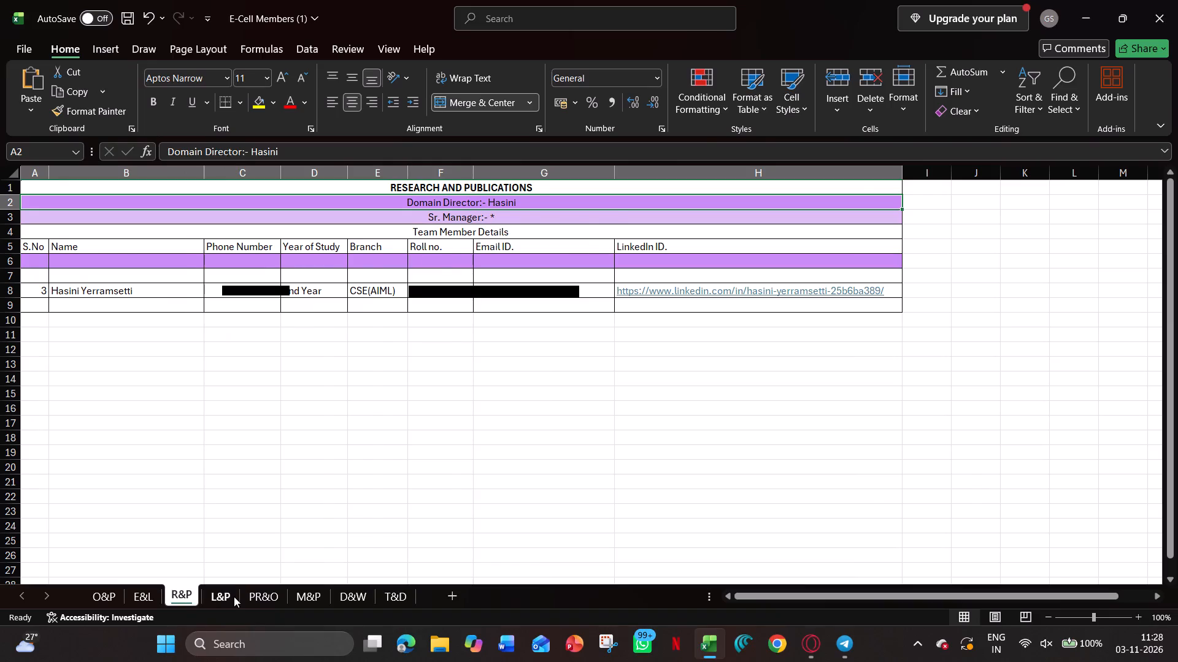
click(234, 595)
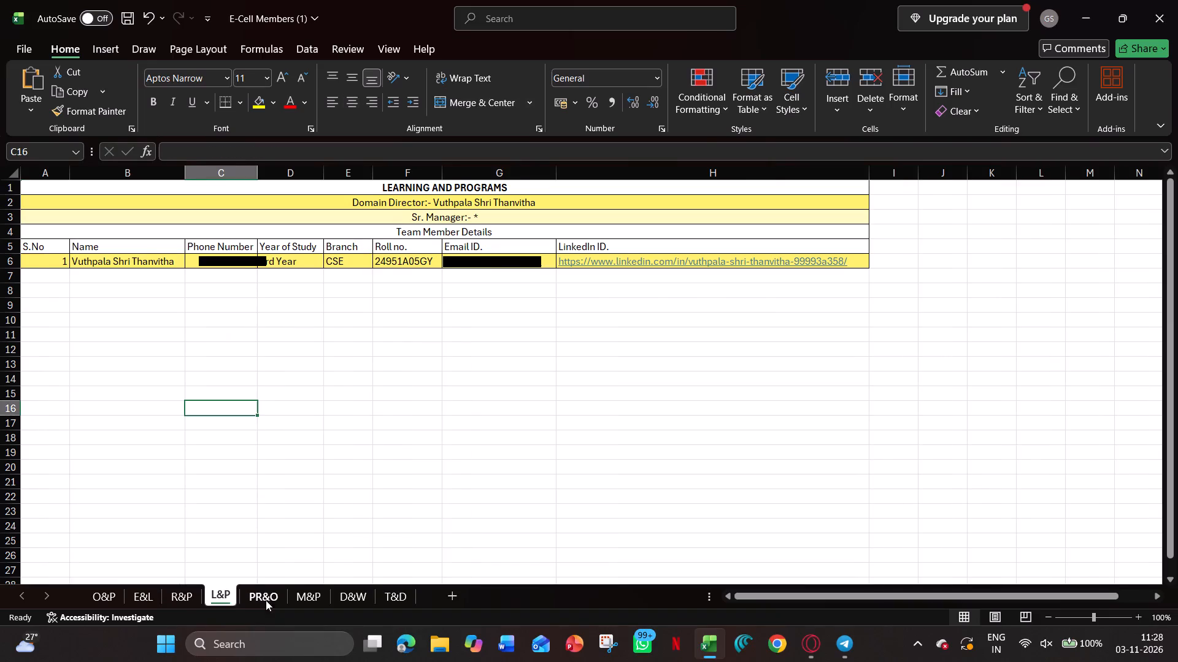
click(266, 599)
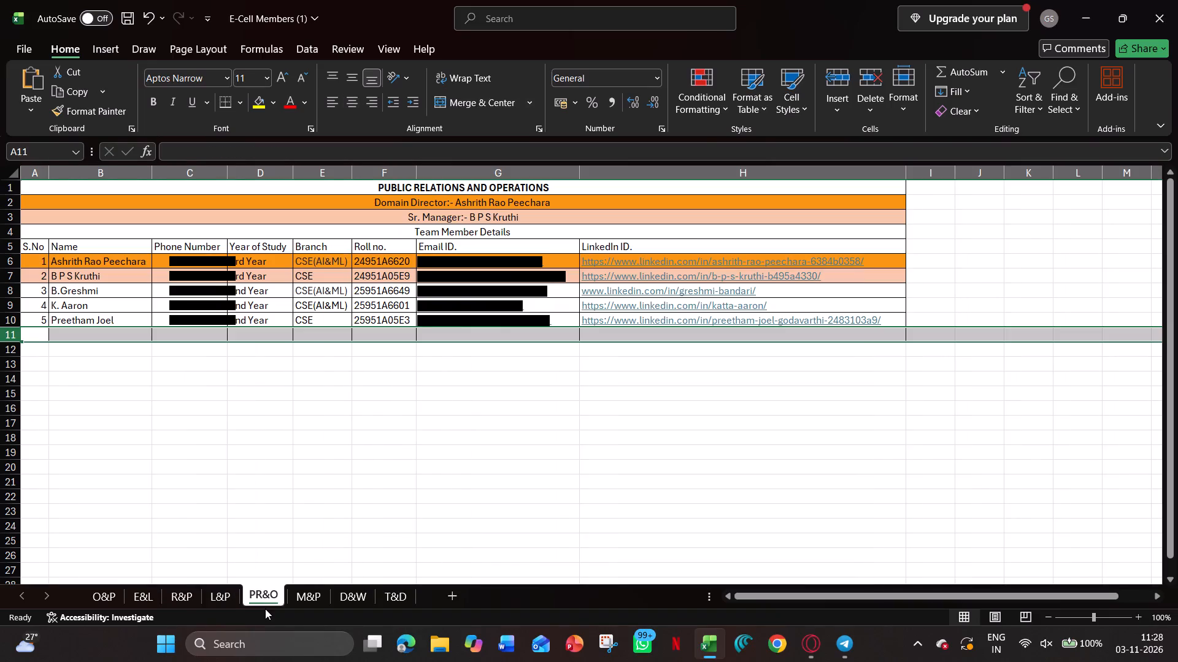
scroll(265, 609, up, 1)
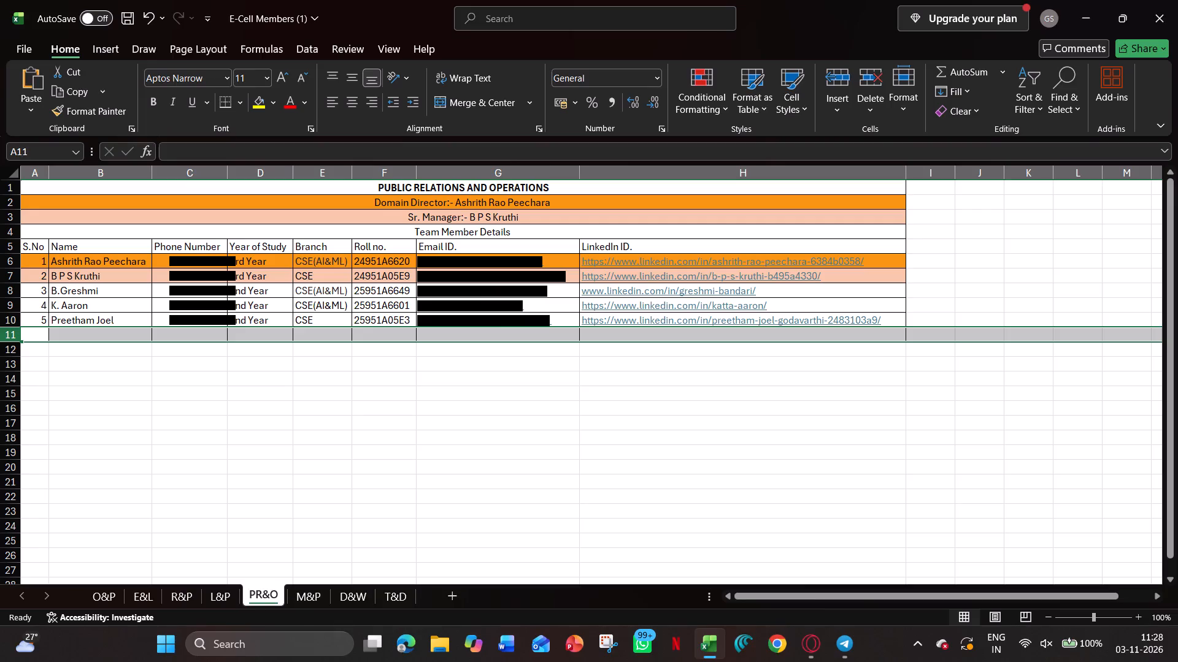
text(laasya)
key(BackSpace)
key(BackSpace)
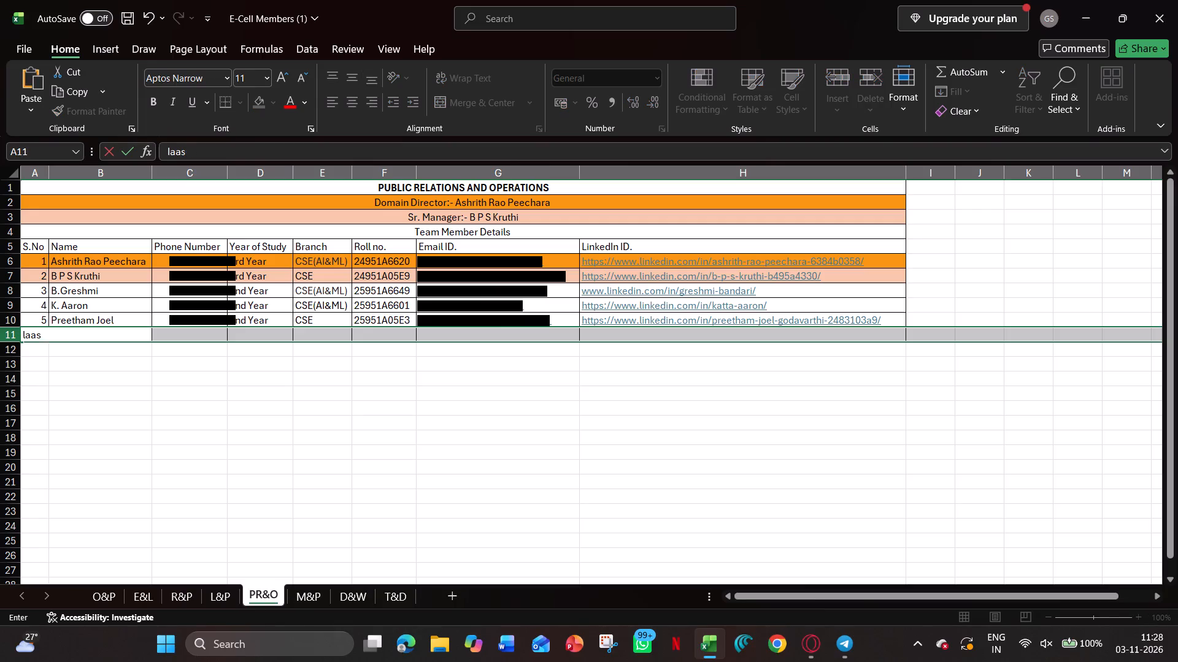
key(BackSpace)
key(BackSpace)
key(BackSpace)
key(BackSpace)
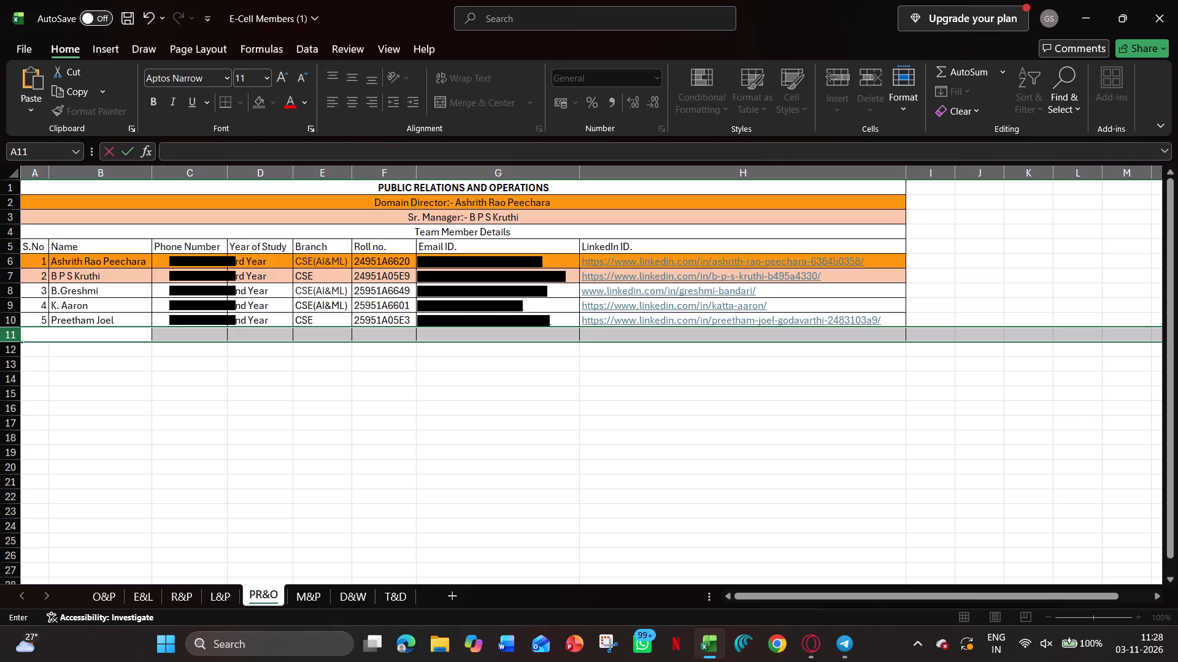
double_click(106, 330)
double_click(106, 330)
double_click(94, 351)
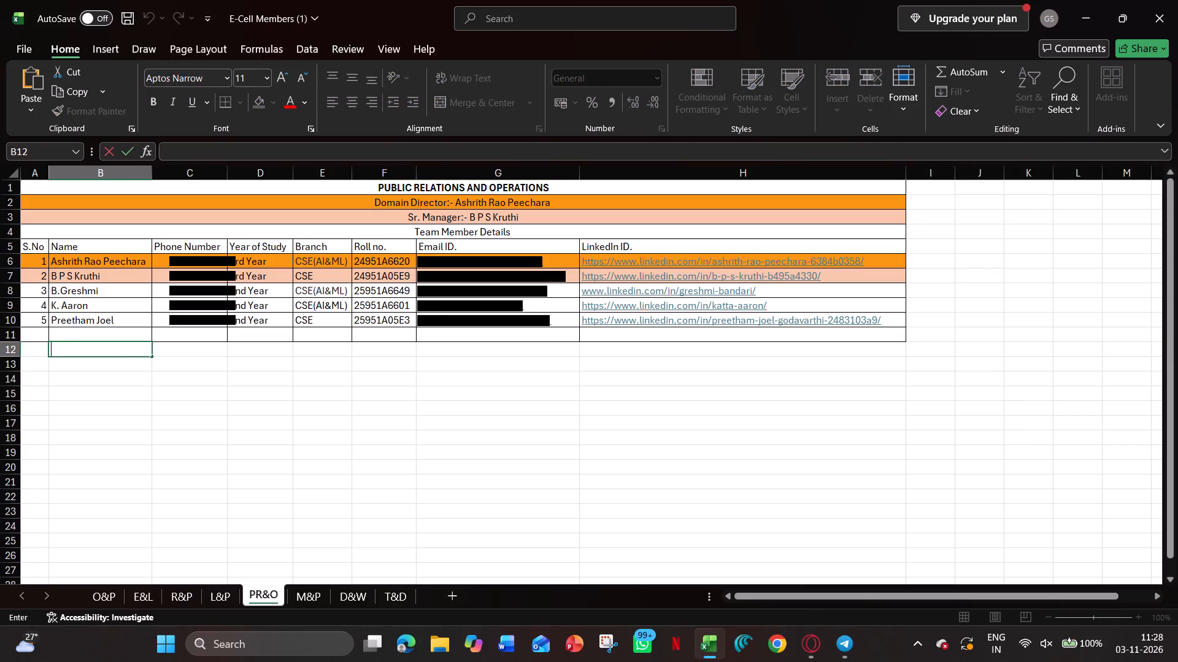
Add the names laasya and kyathi in rows 11 and 12 of the PR&O sheet's Name column.
click(86, 338)
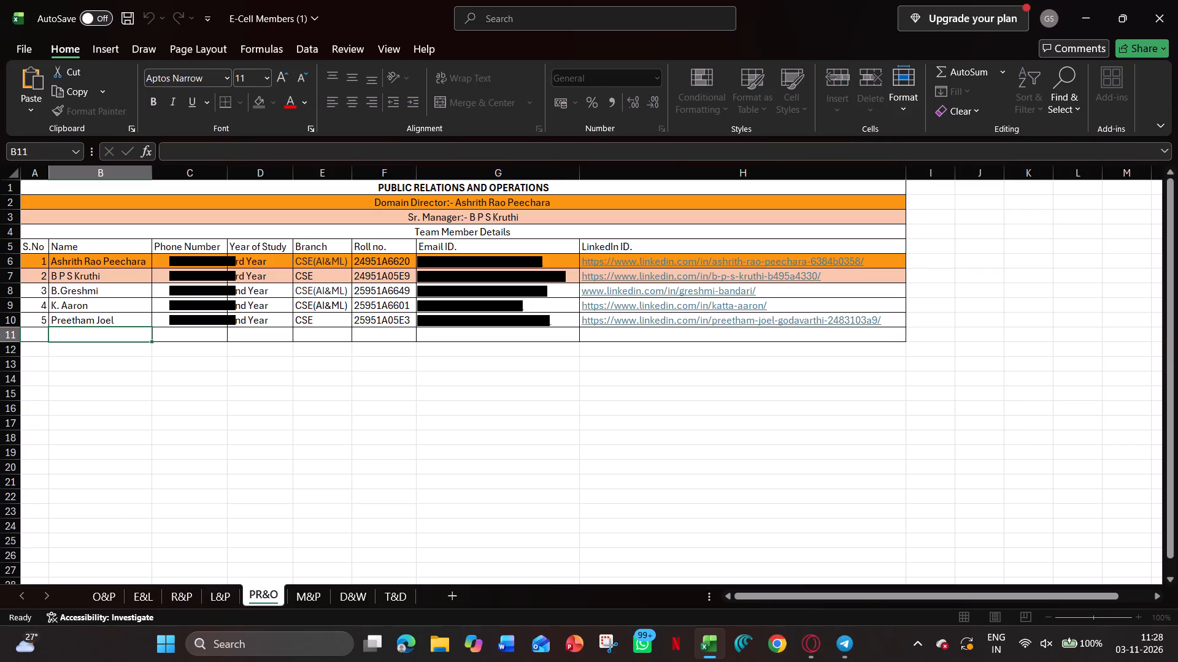
double_click(86, 336)
text(laa)
text(sy)
key(a)
double_click(80, 348)
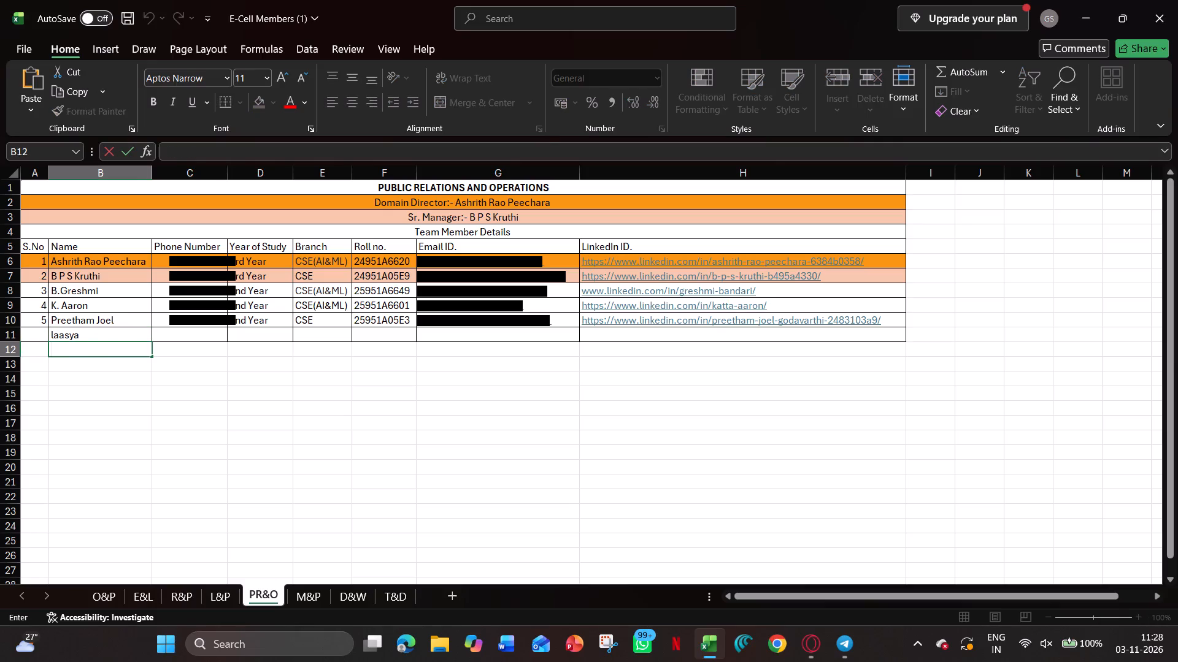
text(kyathi)
Enter serial numbers 6 and 7 for laasya and kyathi on the PR&O sheet.
double_click(45, 337)
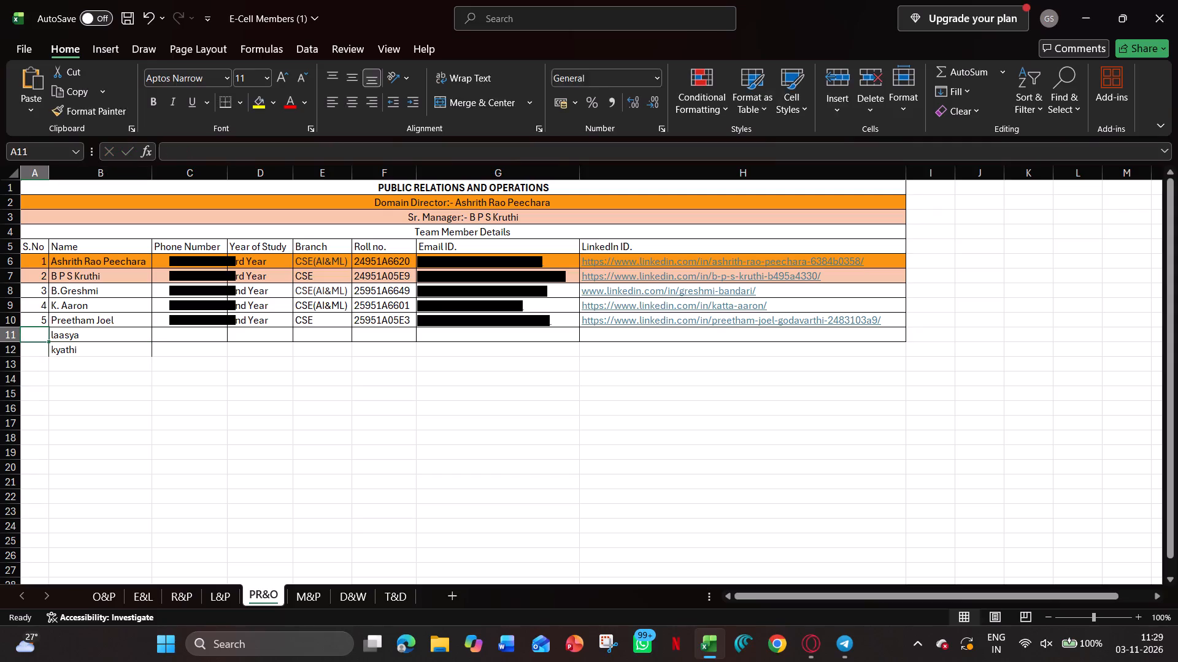
key(6)
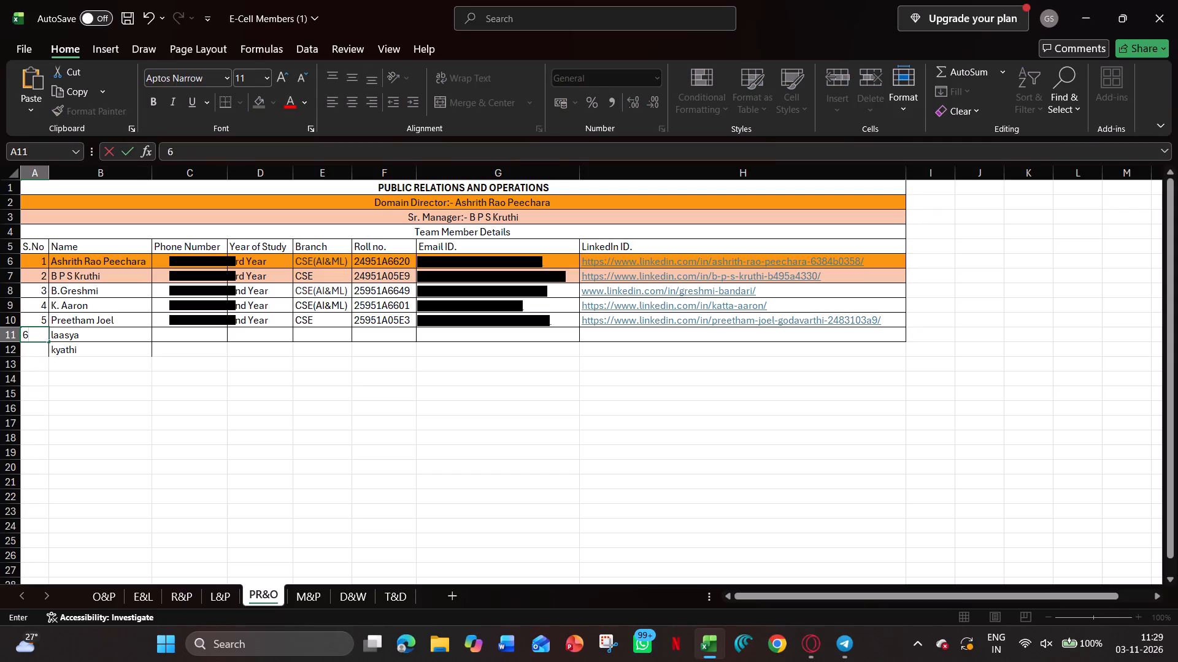
key(Tab)
double_click(43, 356)
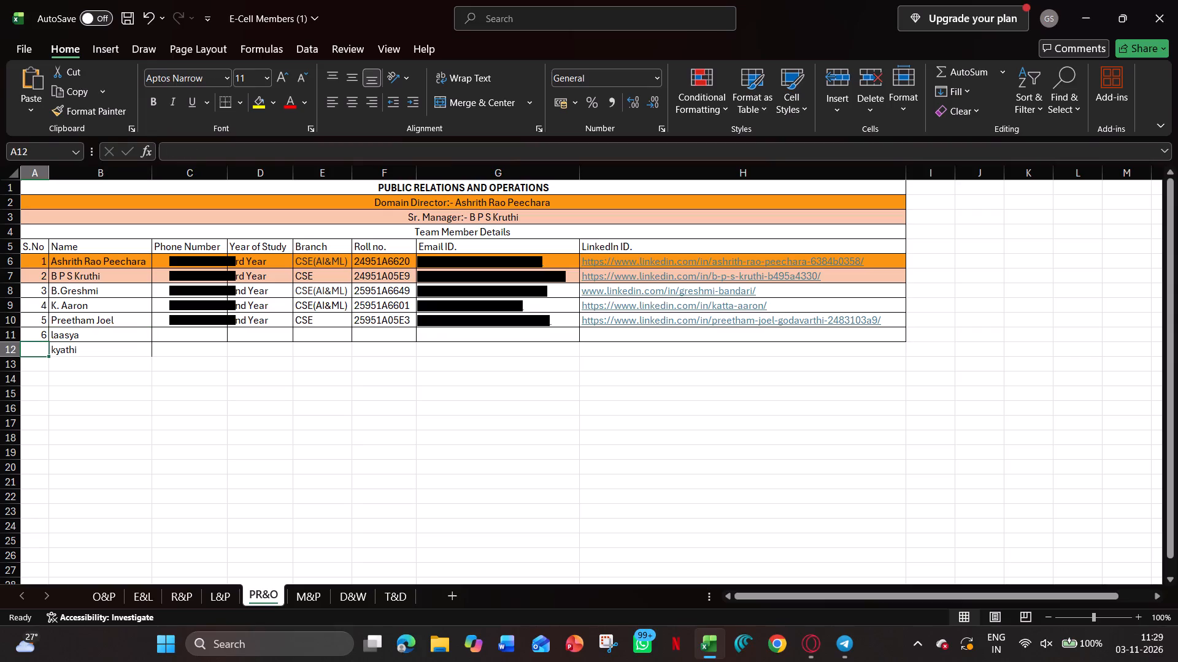
key(7)
key(Tab)
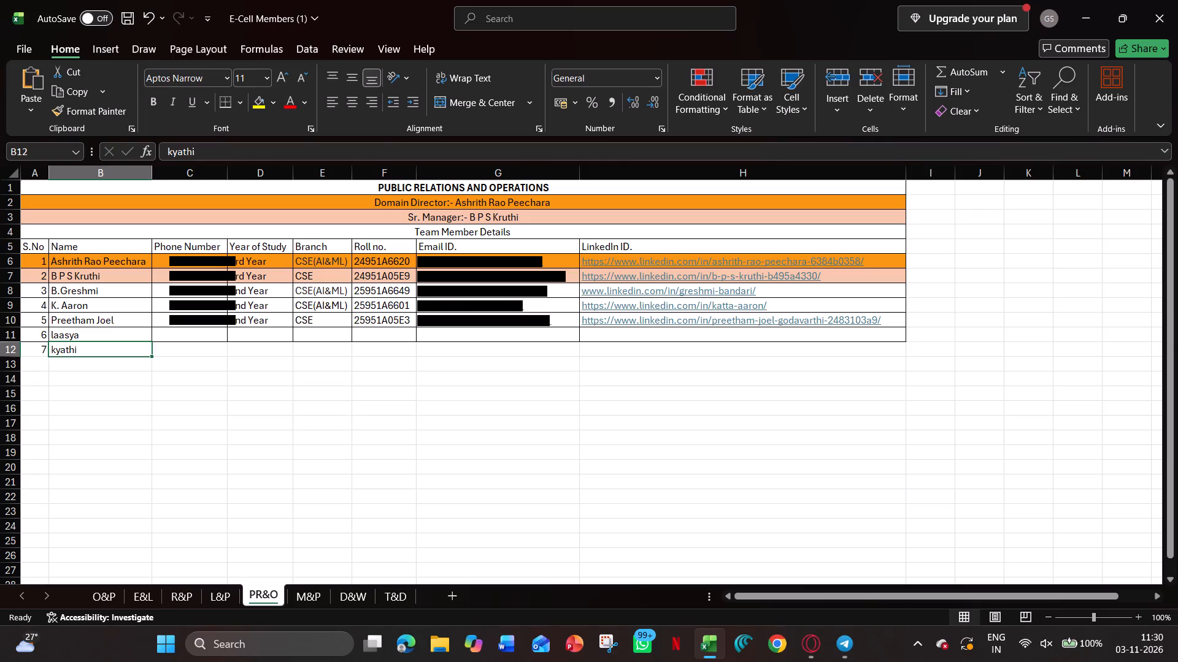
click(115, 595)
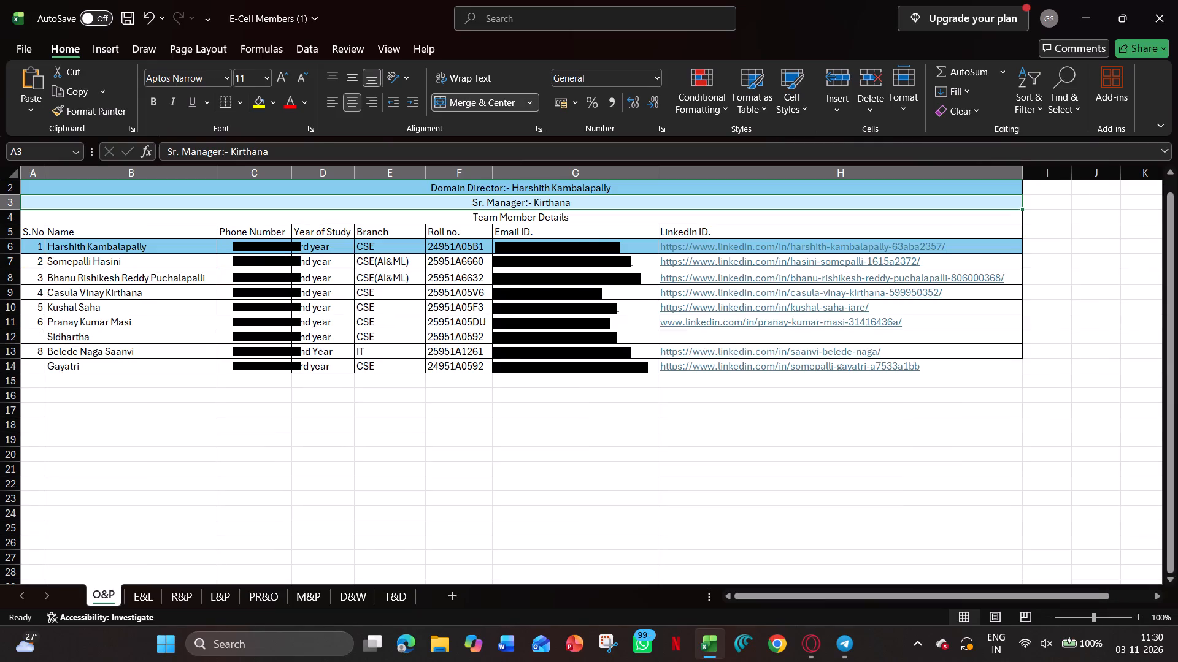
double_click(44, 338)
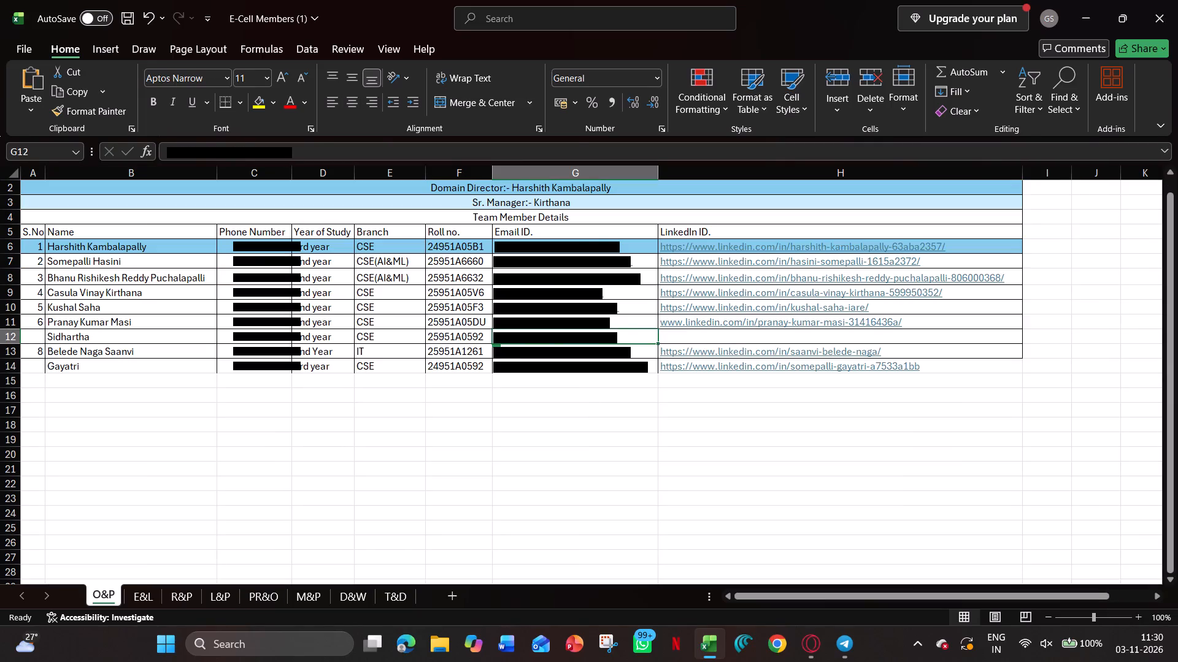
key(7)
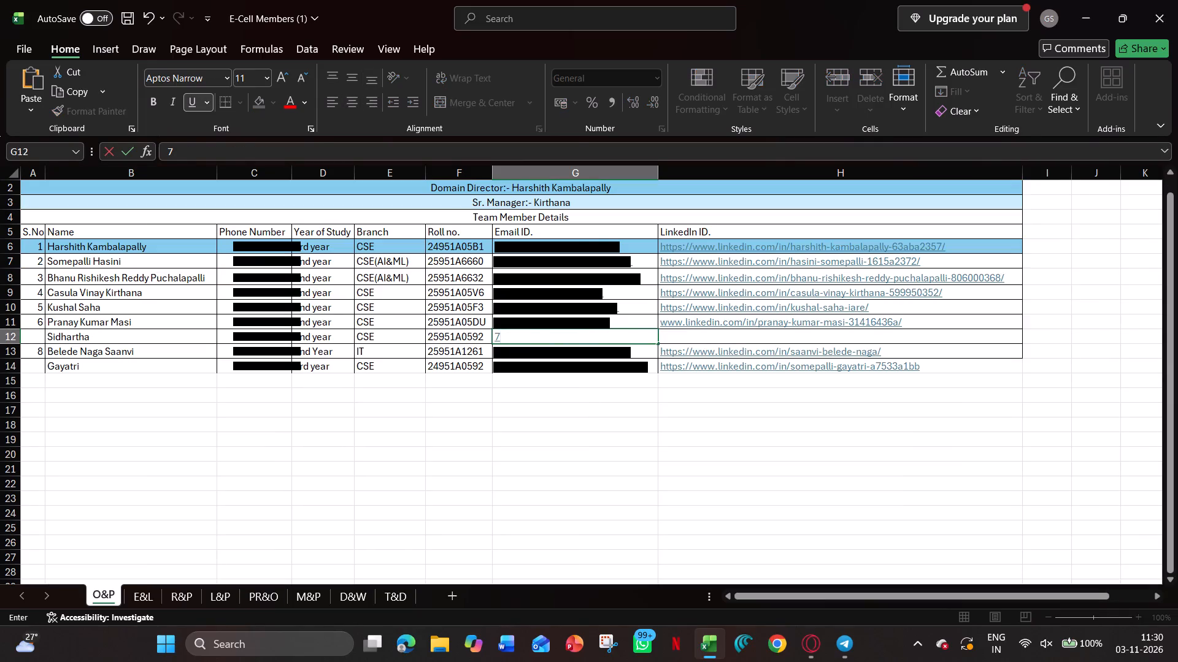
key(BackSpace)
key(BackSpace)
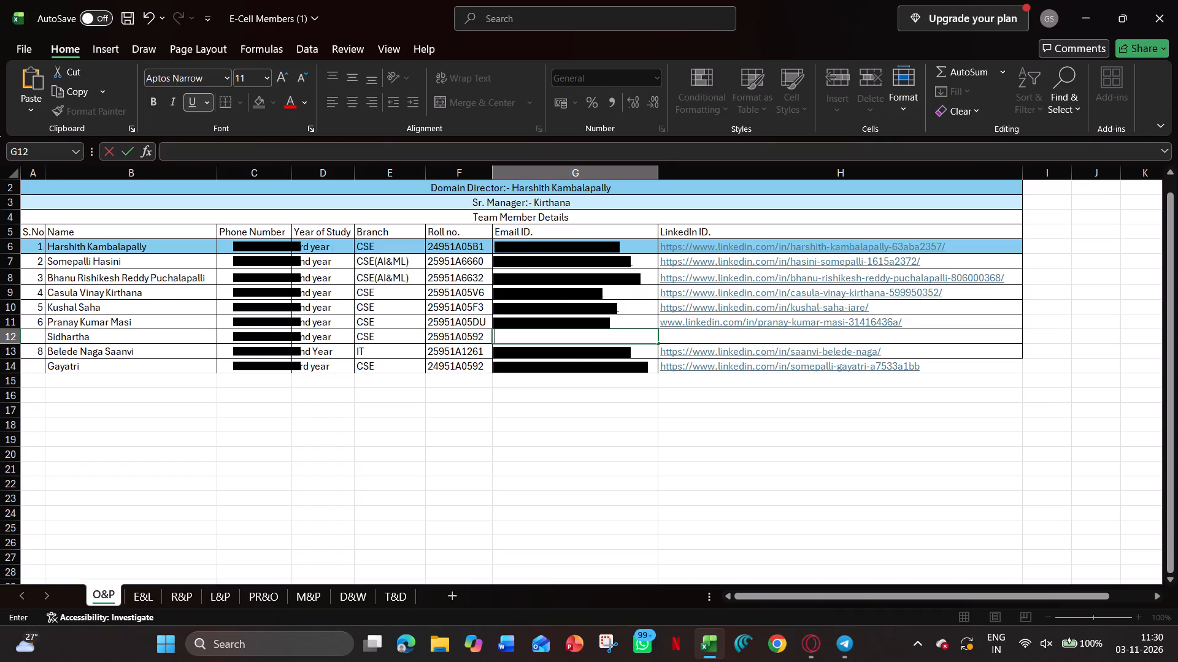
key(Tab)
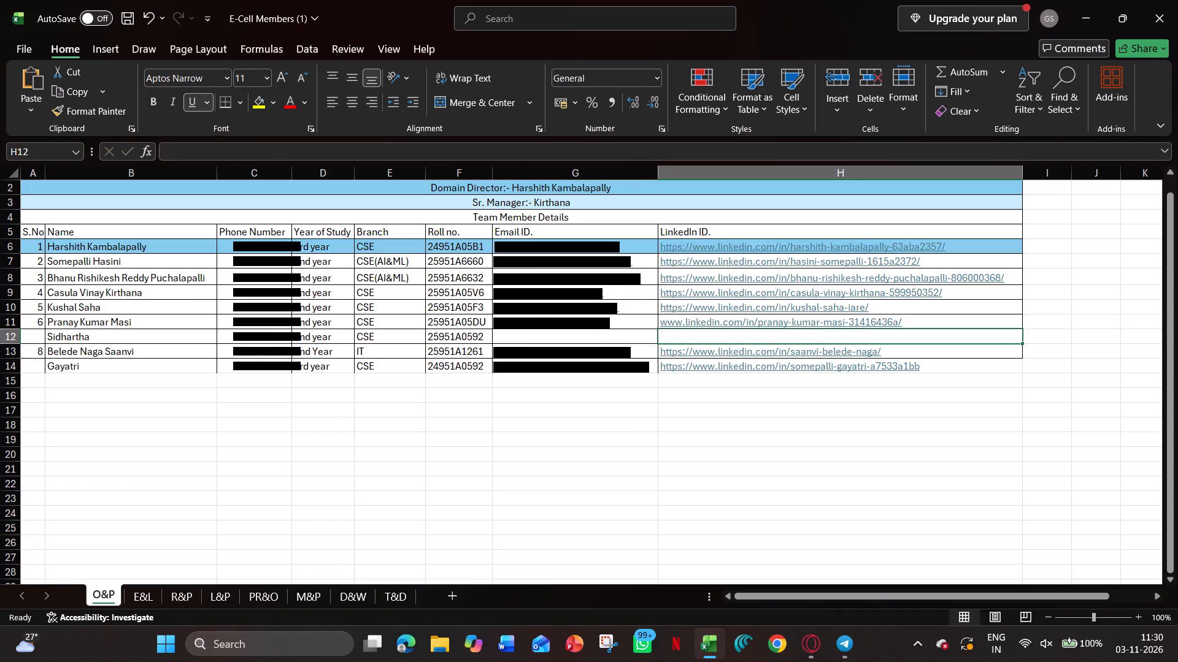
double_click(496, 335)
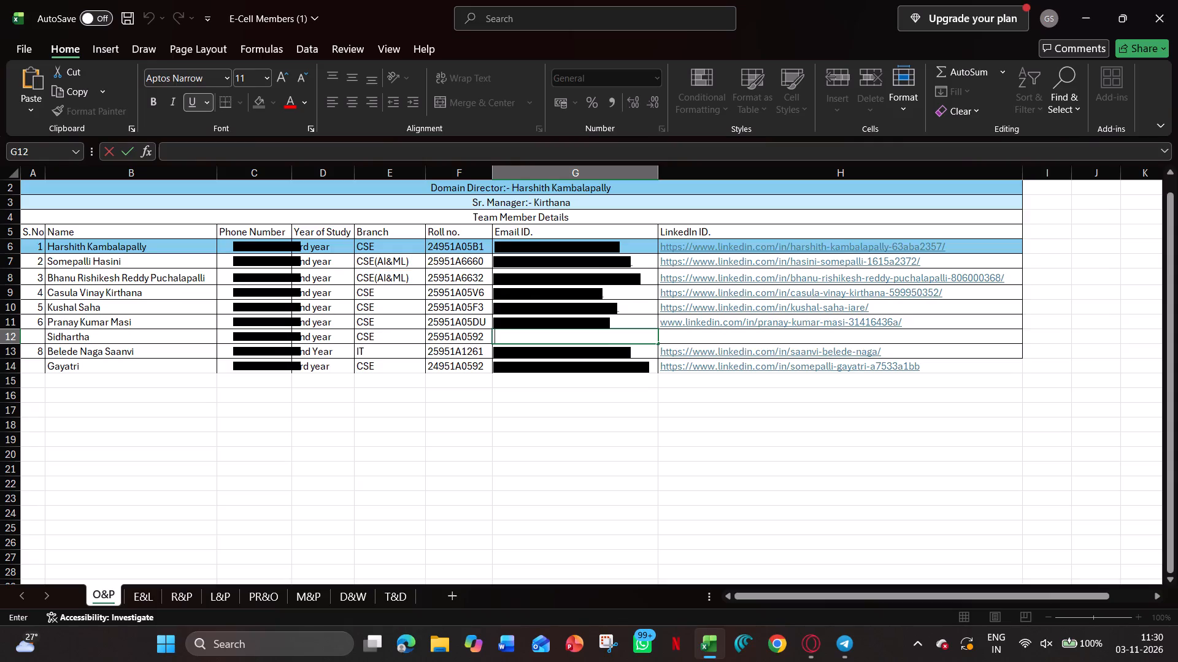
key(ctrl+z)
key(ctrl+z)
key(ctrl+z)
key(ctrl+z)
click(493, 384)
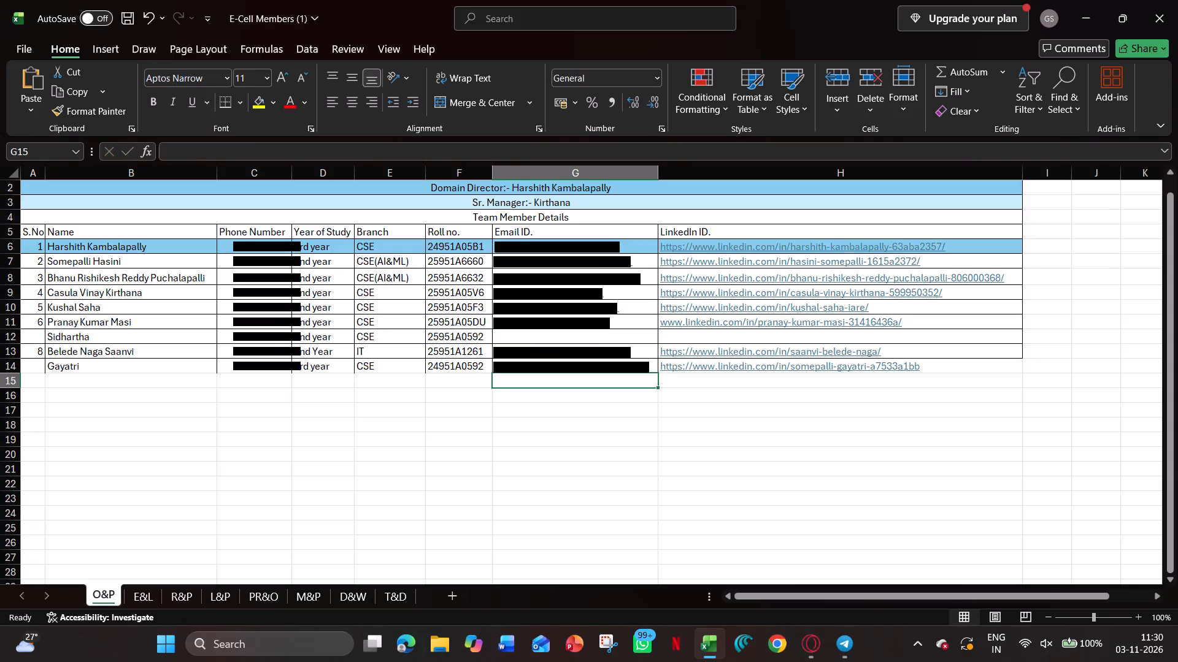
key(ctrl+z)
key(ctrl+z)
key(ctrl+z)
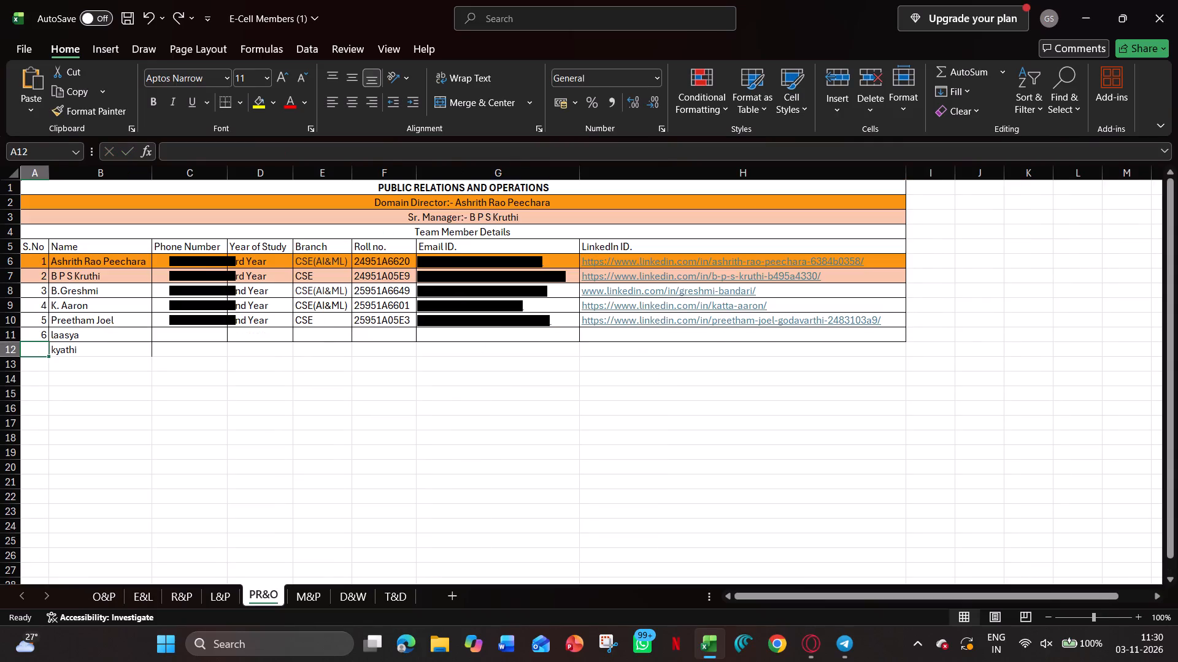
Re-enter serial number 7 for kyathi on the PR&O sheet.
key(7)
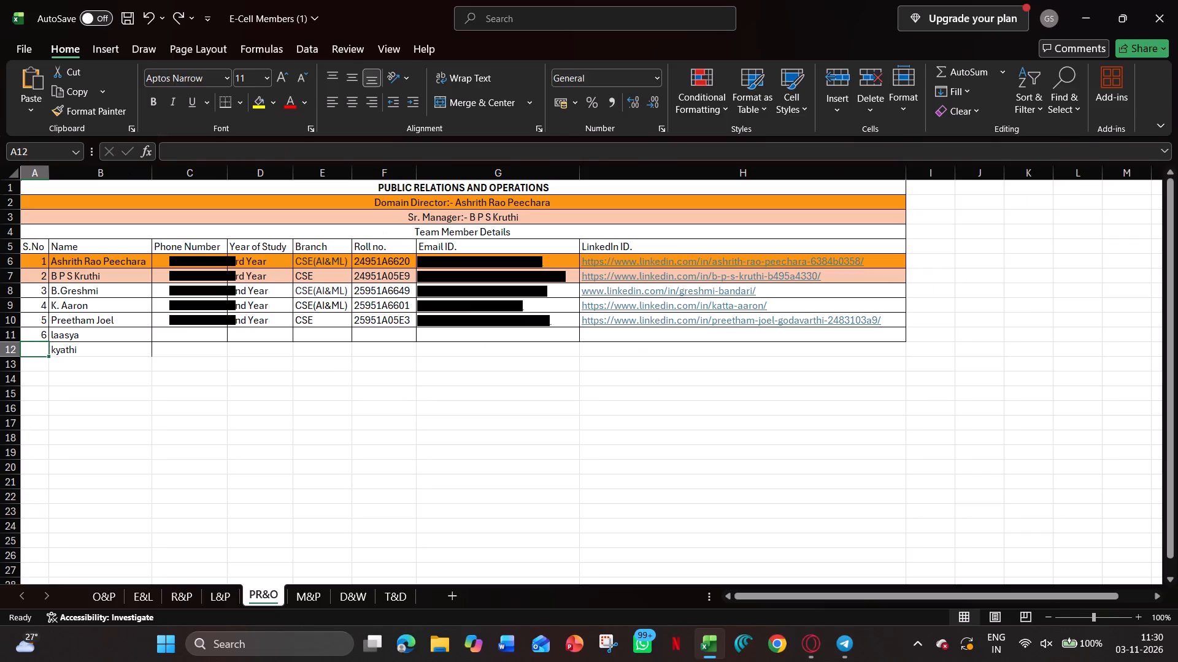
key(Tab)
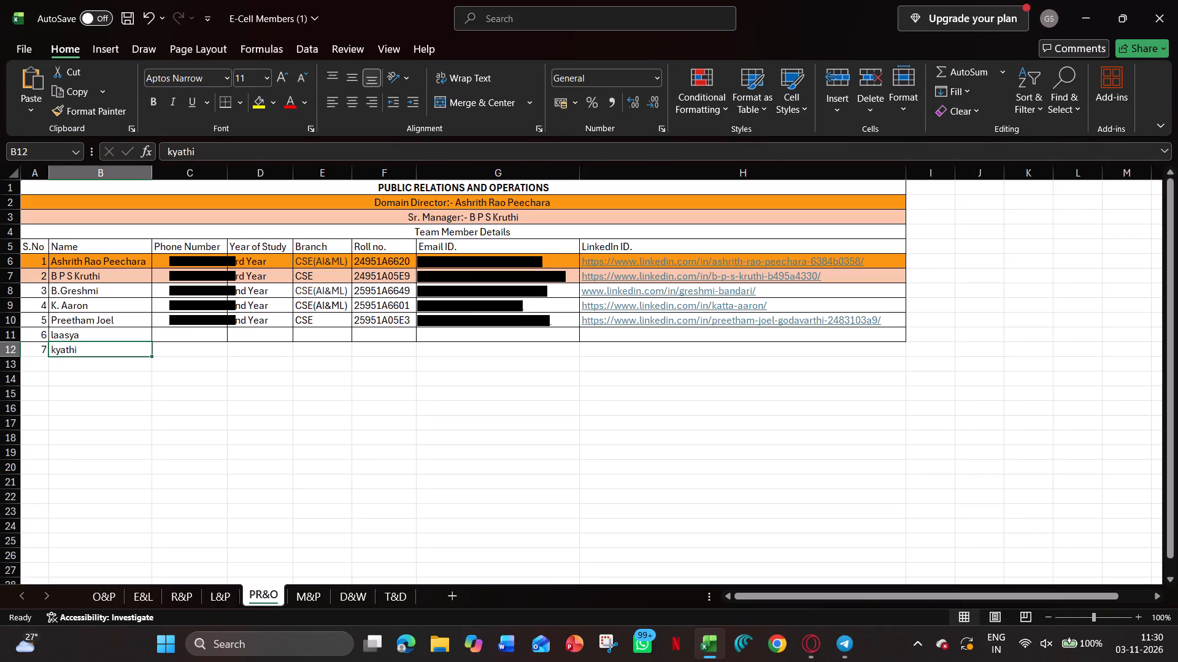
Fill in the missing serial numbers on the O&P sheet: 7 for Sidhartha and 9 for Gayatri.
click(110, 593)
double_click(34, 332)
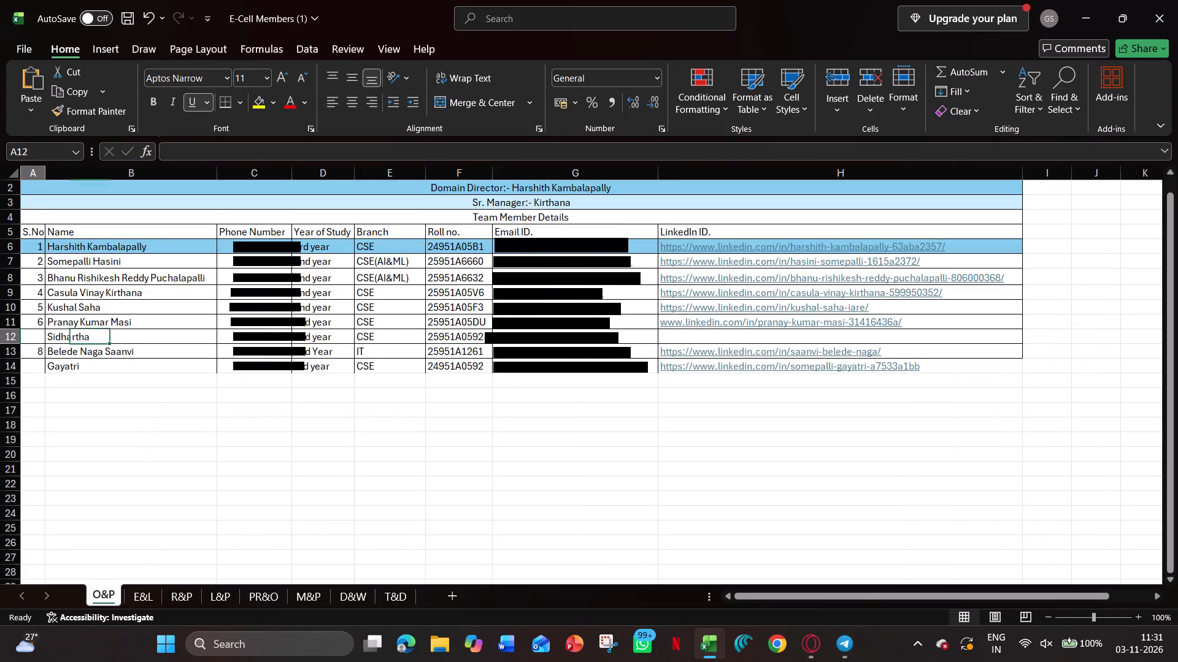
key(7)
key(Tab)
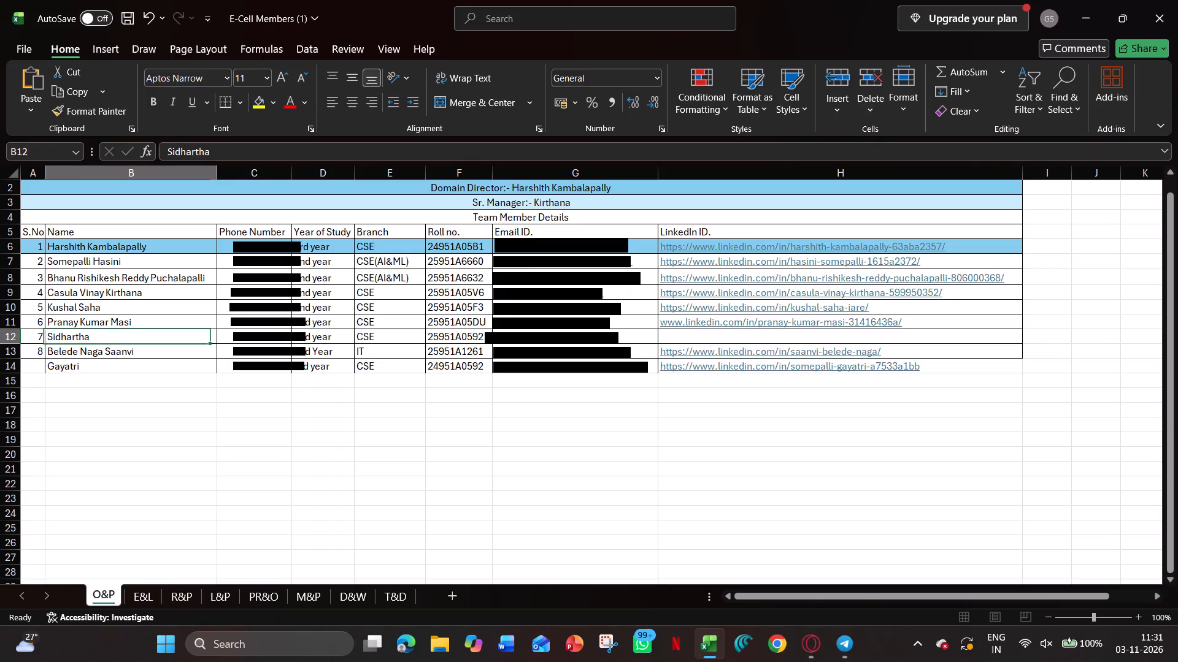
double_click(39, 373)
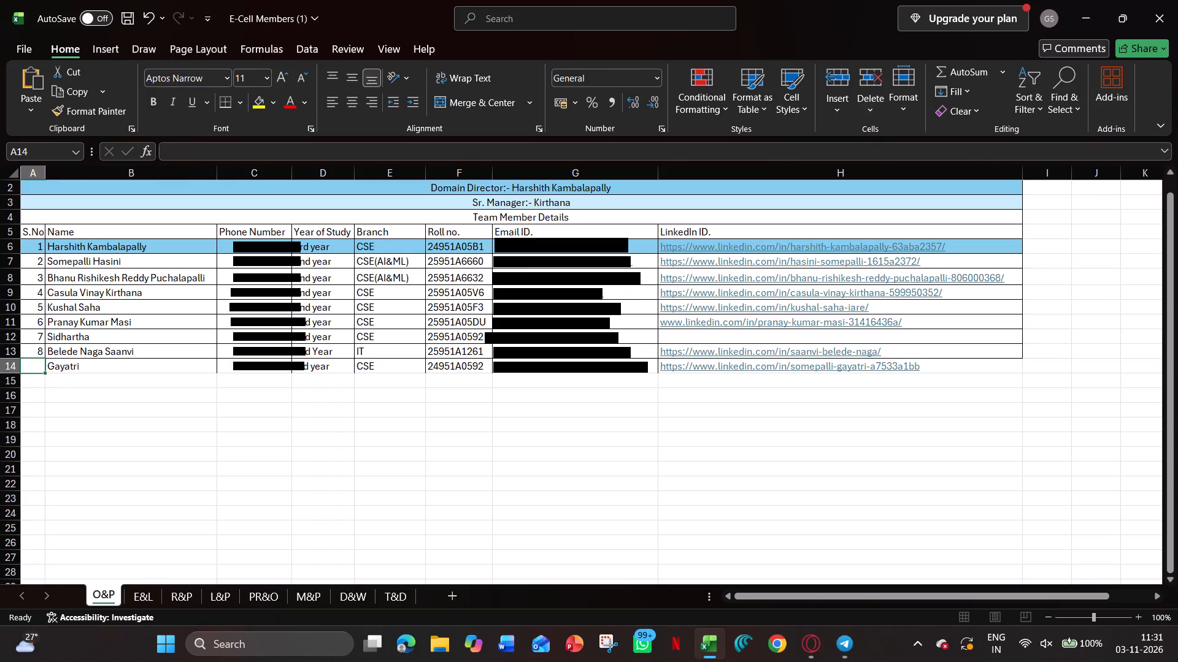
double_click(37, 369)
key(9)
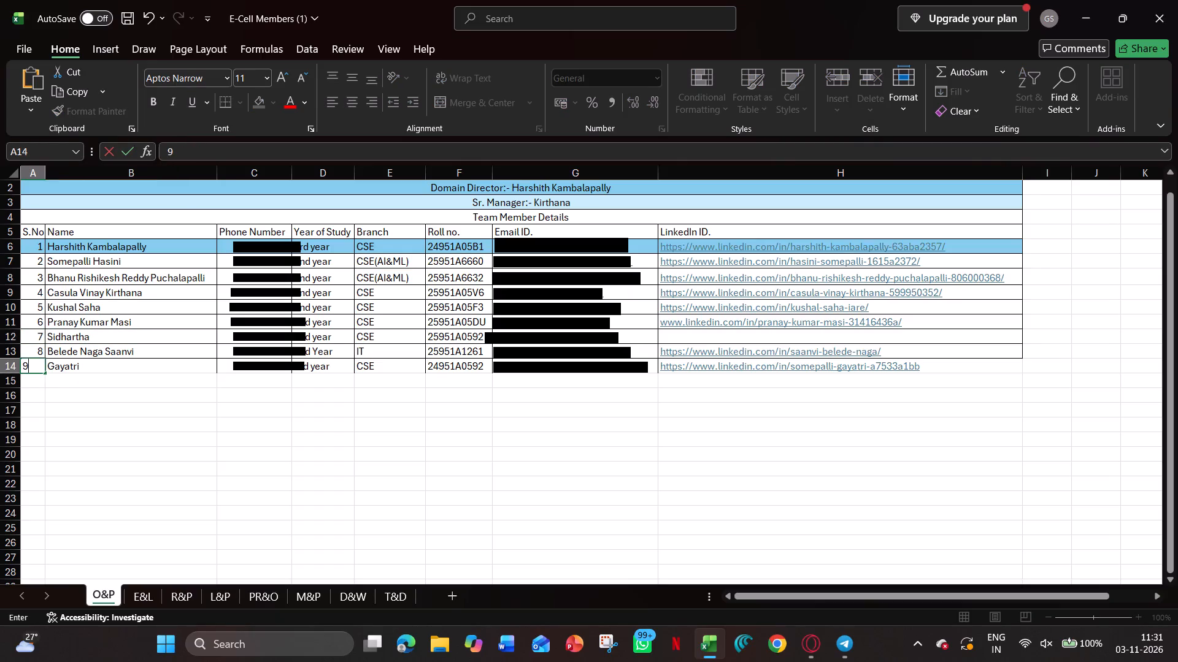
key(Tab)
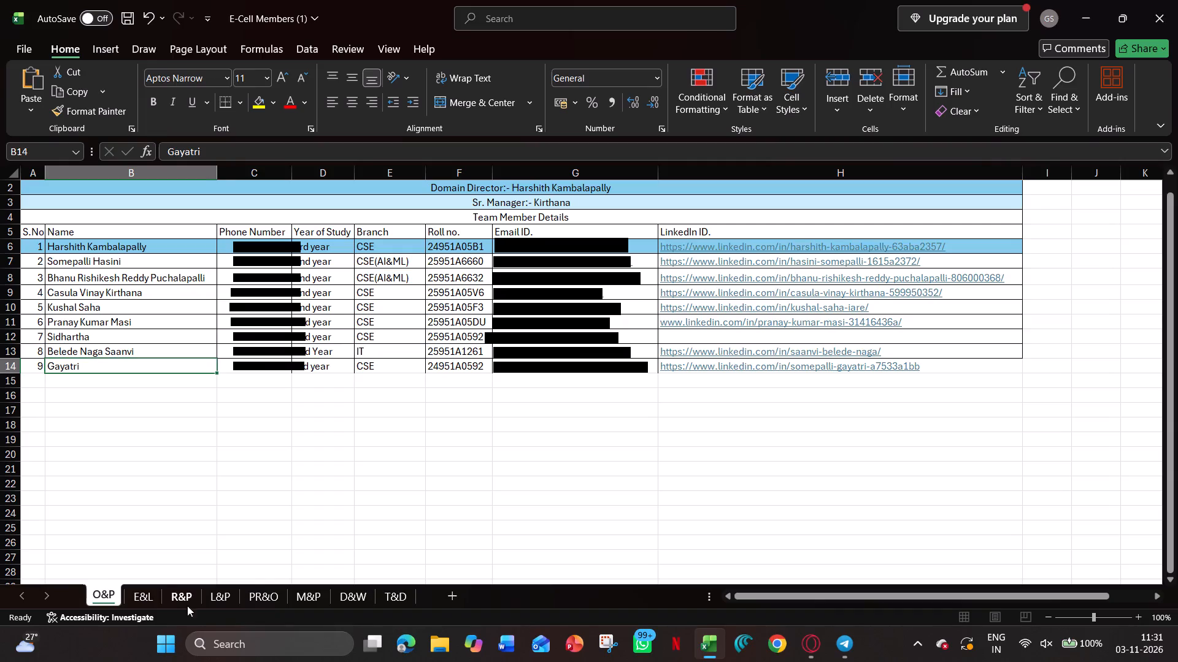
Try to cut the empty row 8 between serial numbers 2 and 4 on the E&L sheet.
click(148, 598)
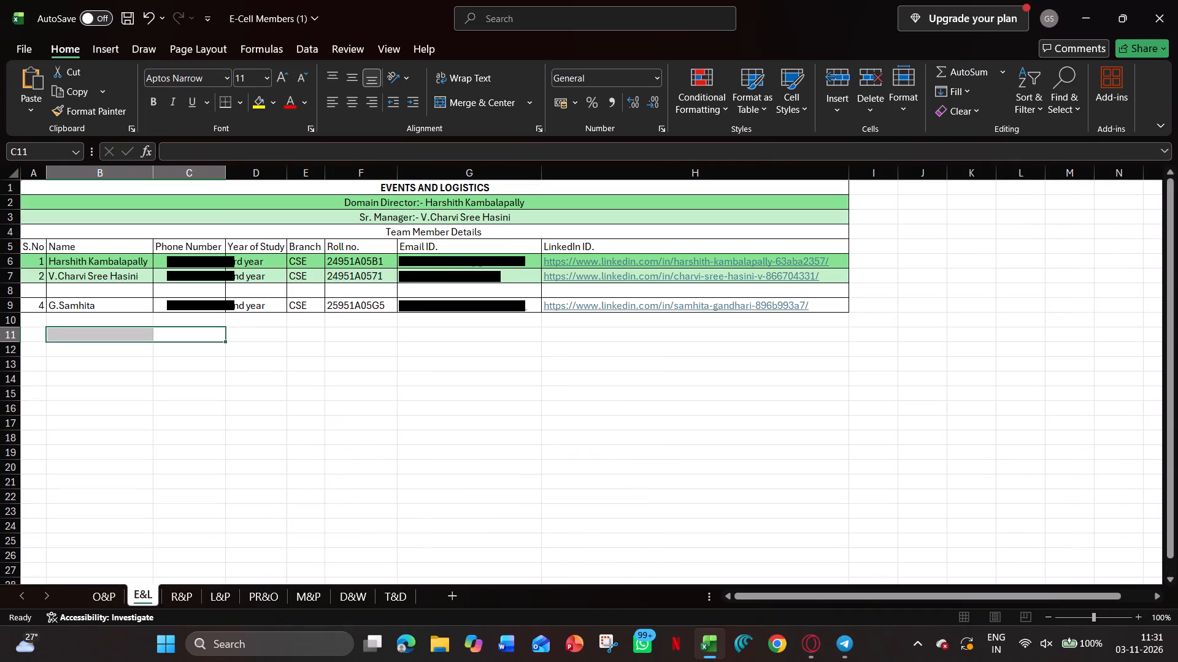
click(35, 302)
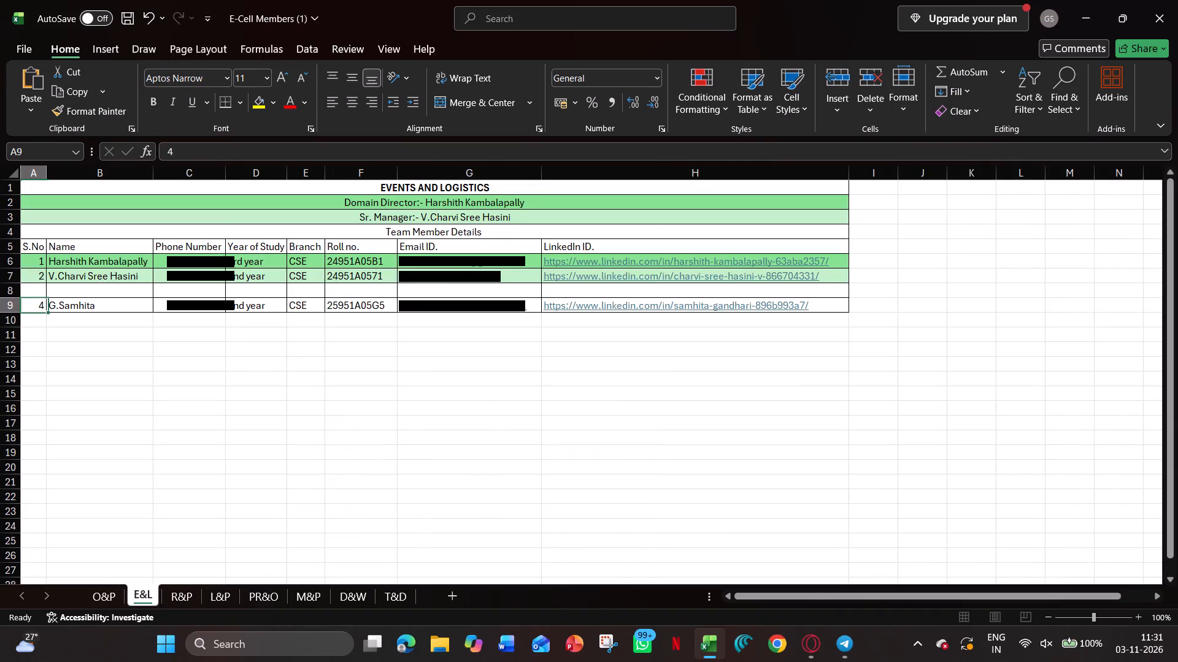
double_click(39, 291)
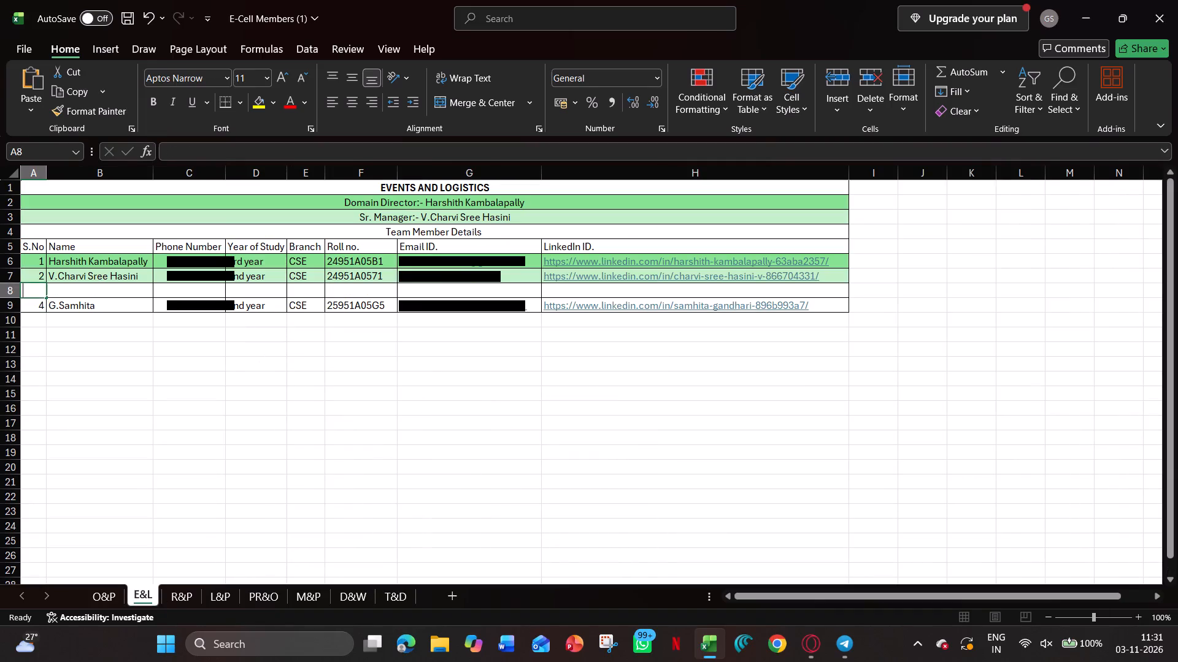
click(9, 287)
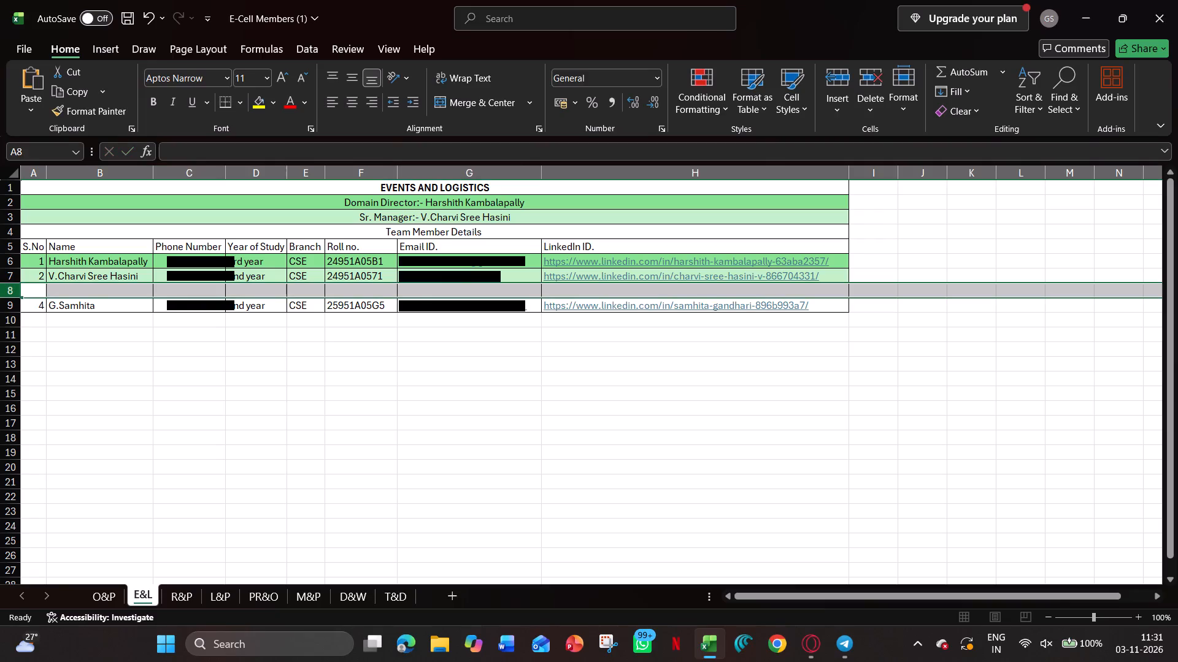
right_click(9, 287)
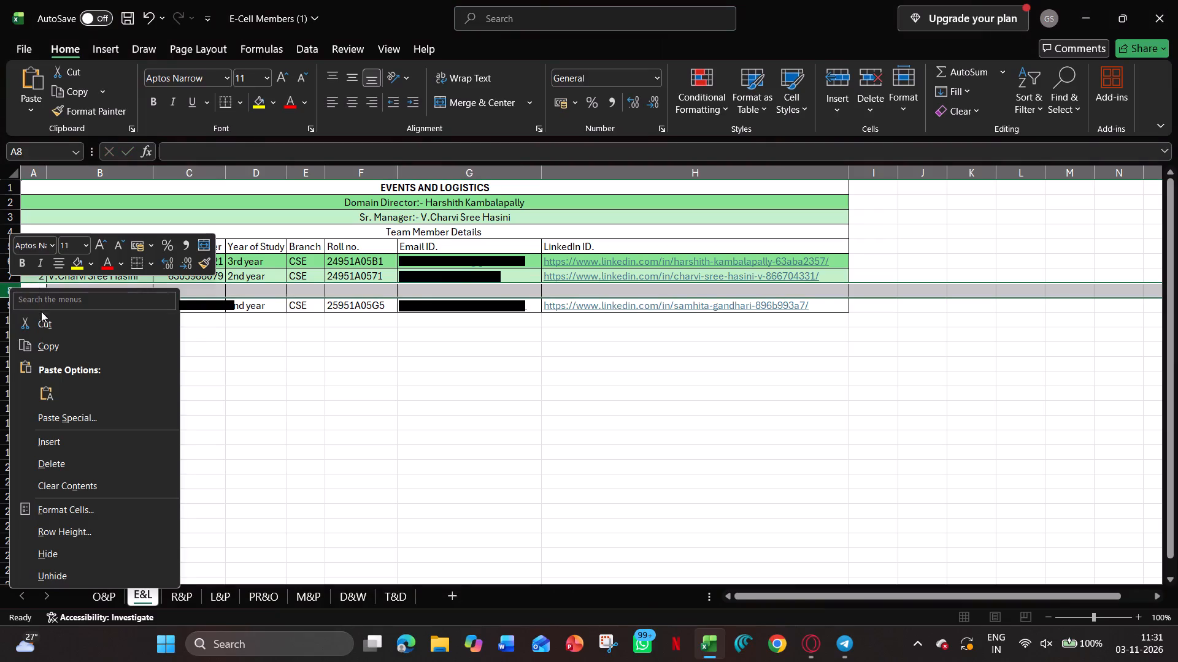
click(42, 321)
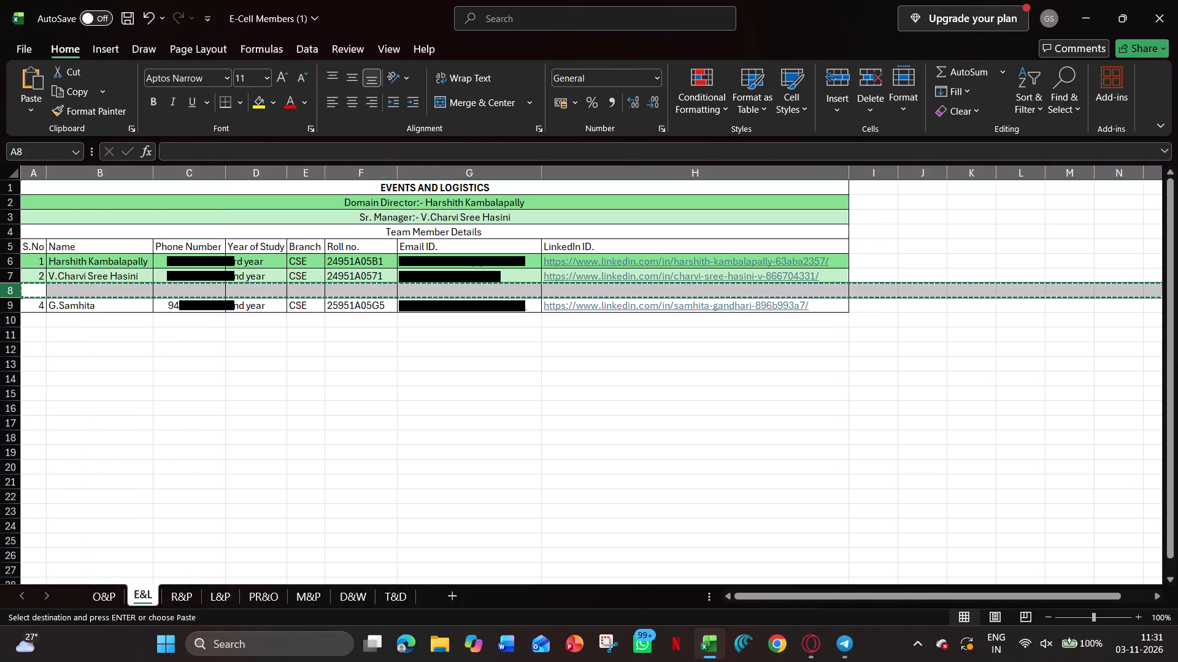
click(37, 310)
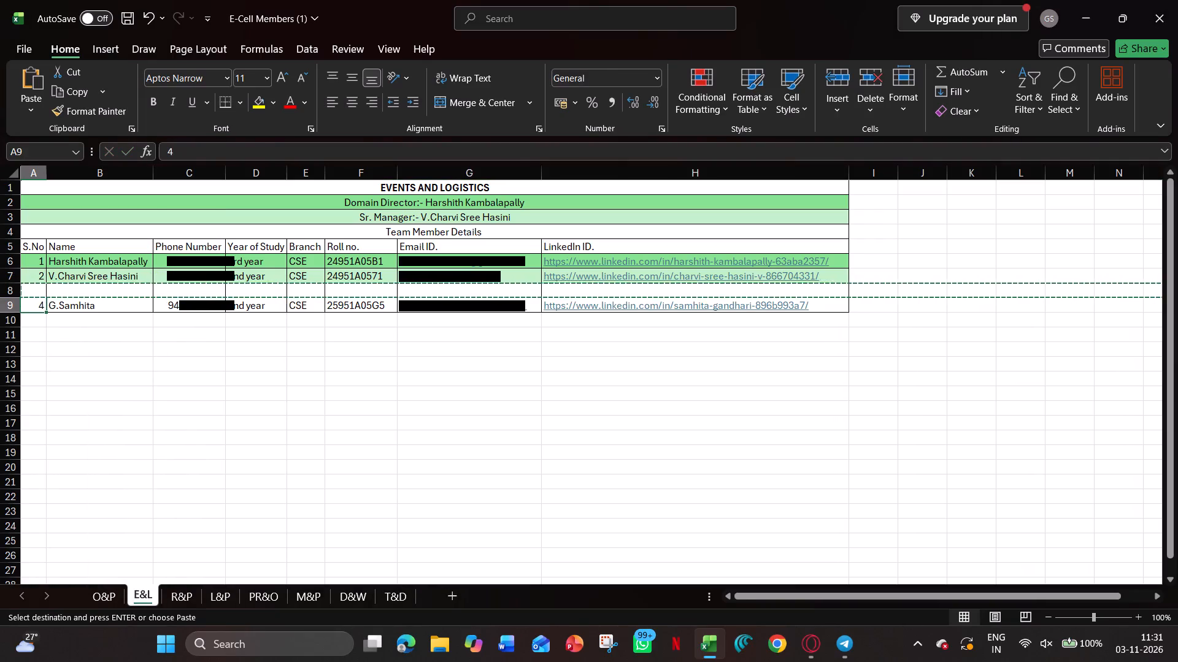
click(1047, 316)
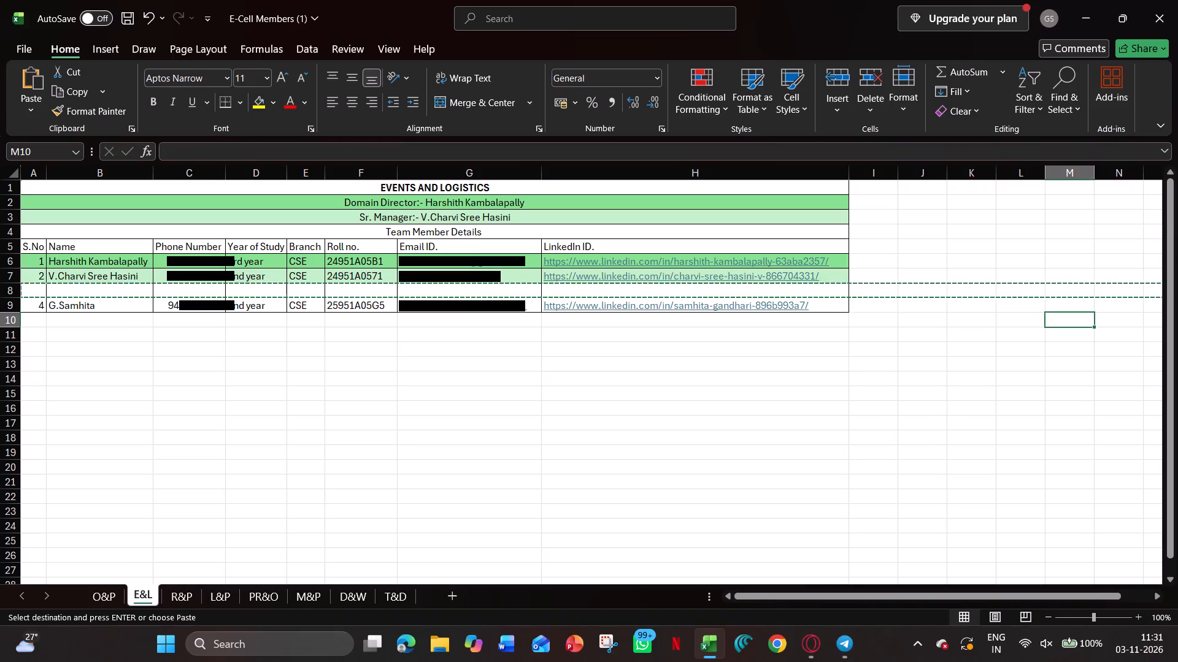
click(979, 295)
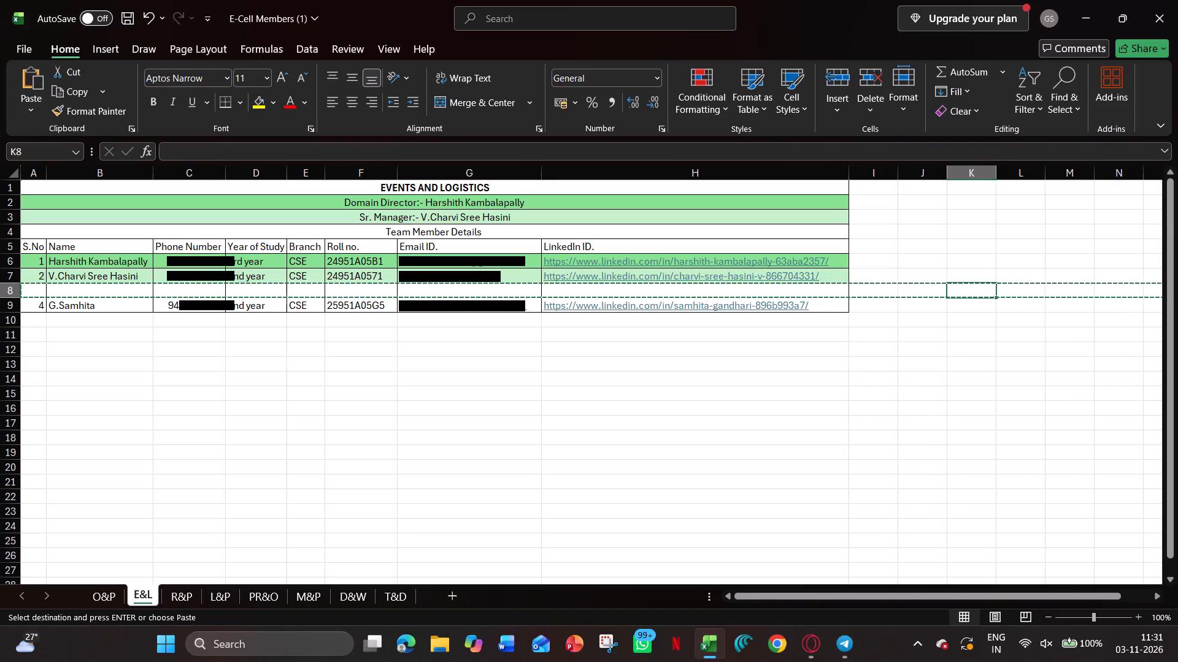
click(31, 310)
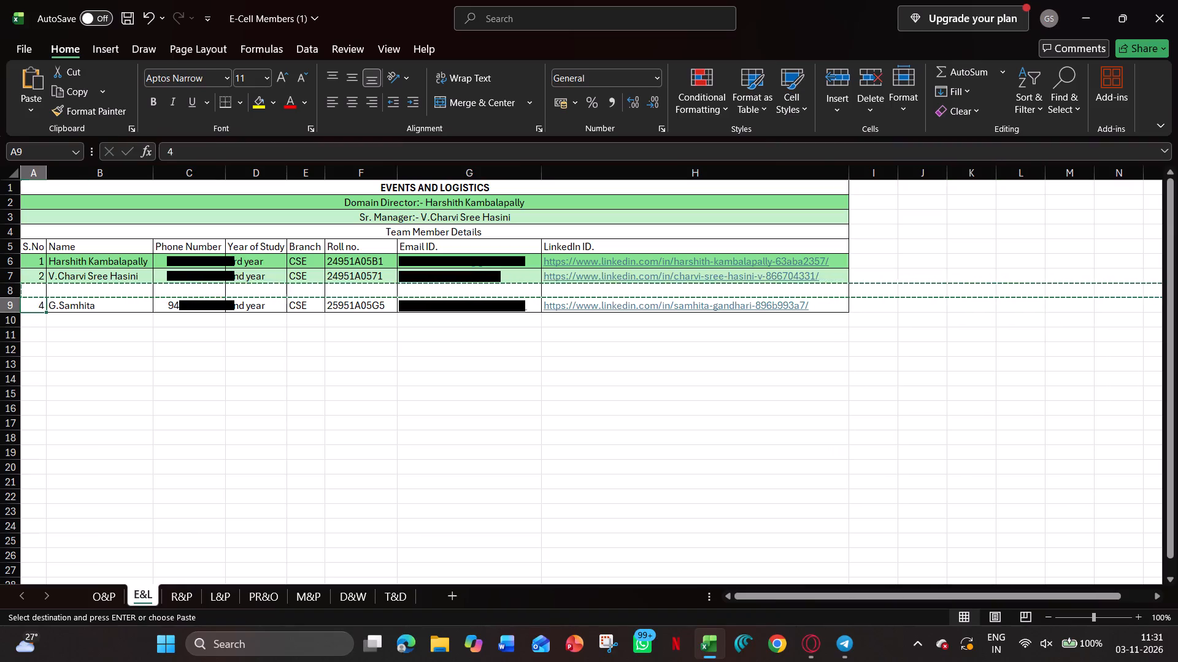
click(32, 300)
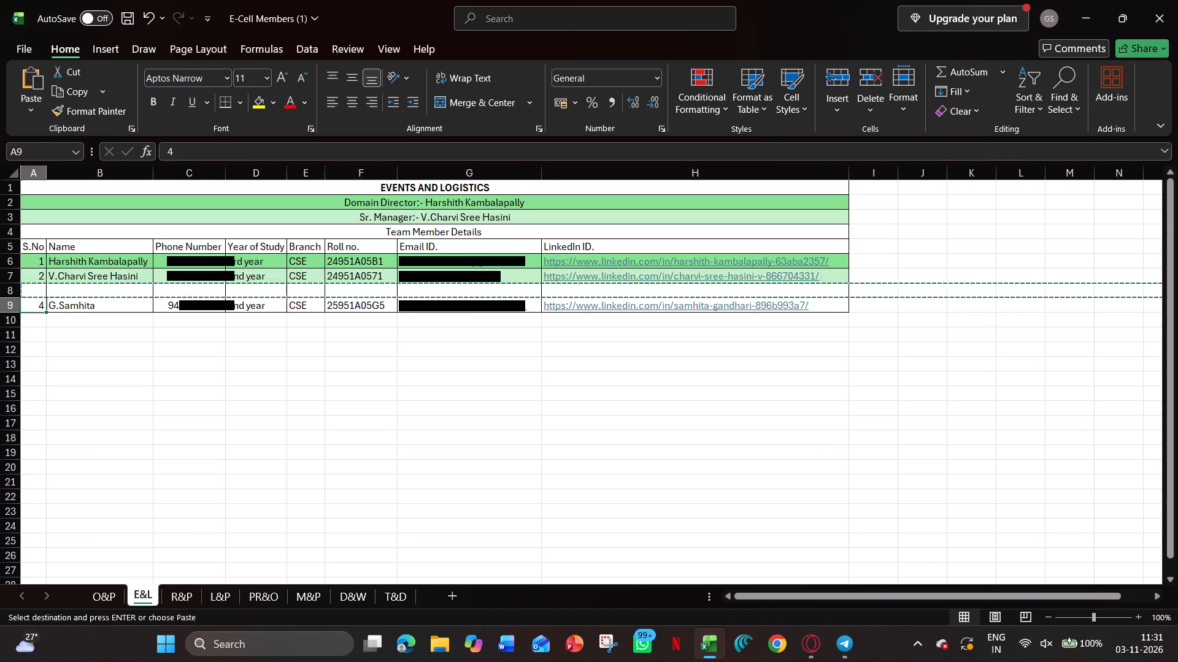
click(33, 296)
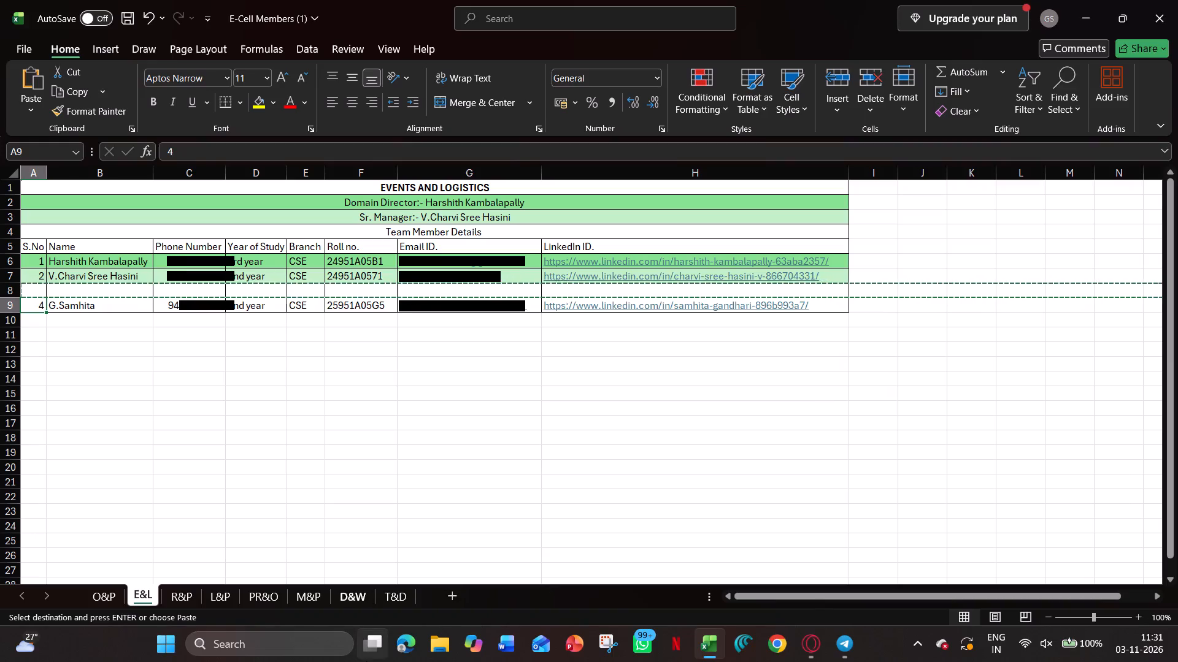
Review the member lists on the remaining sheets, from R&P through T&D.
click(179, 595)
click(223, 594)
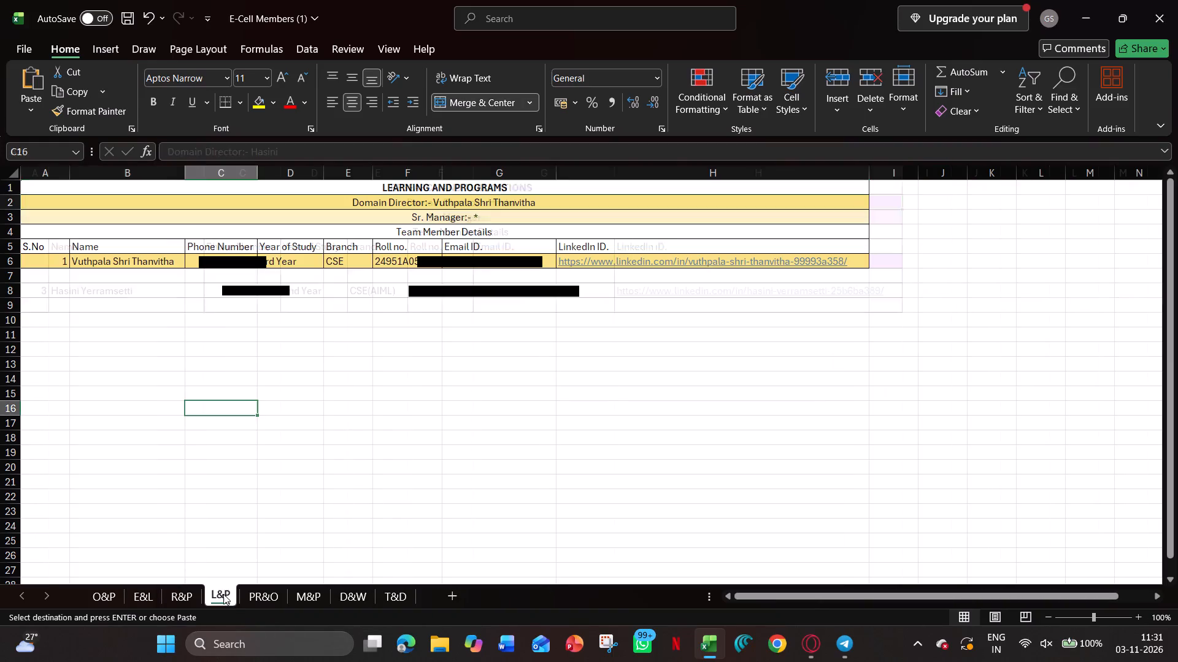
drag(263, 590, 318, 593)
click(318, 593)
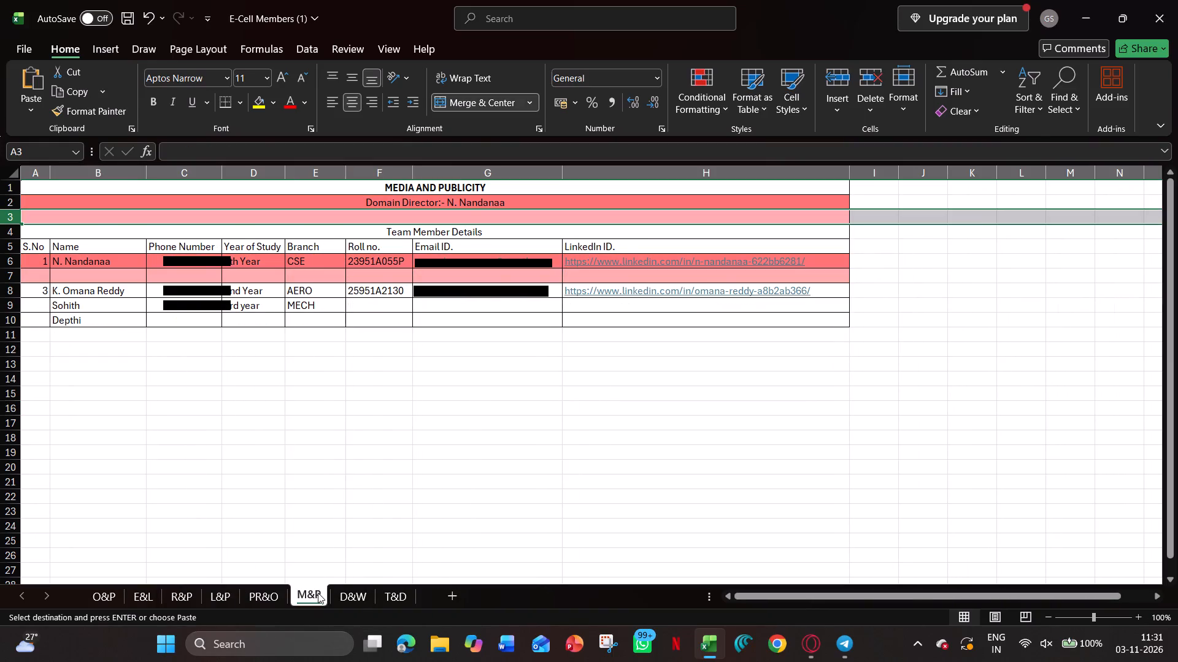
click(356, 604)
click(382, 590)
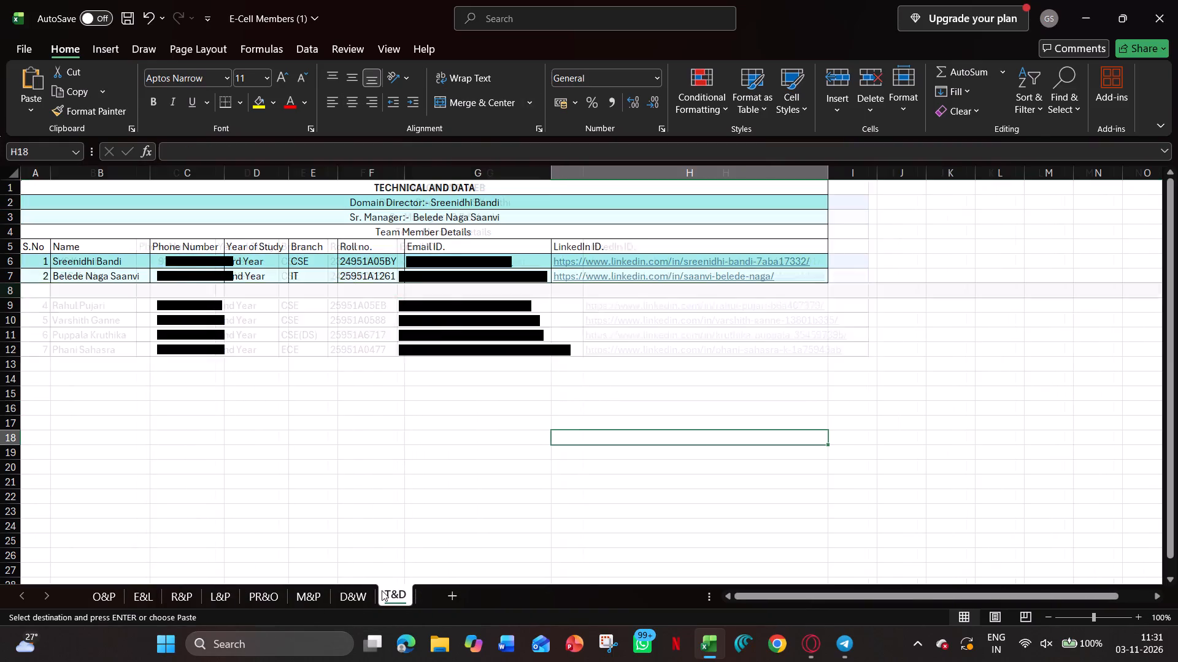
click(347, 584)
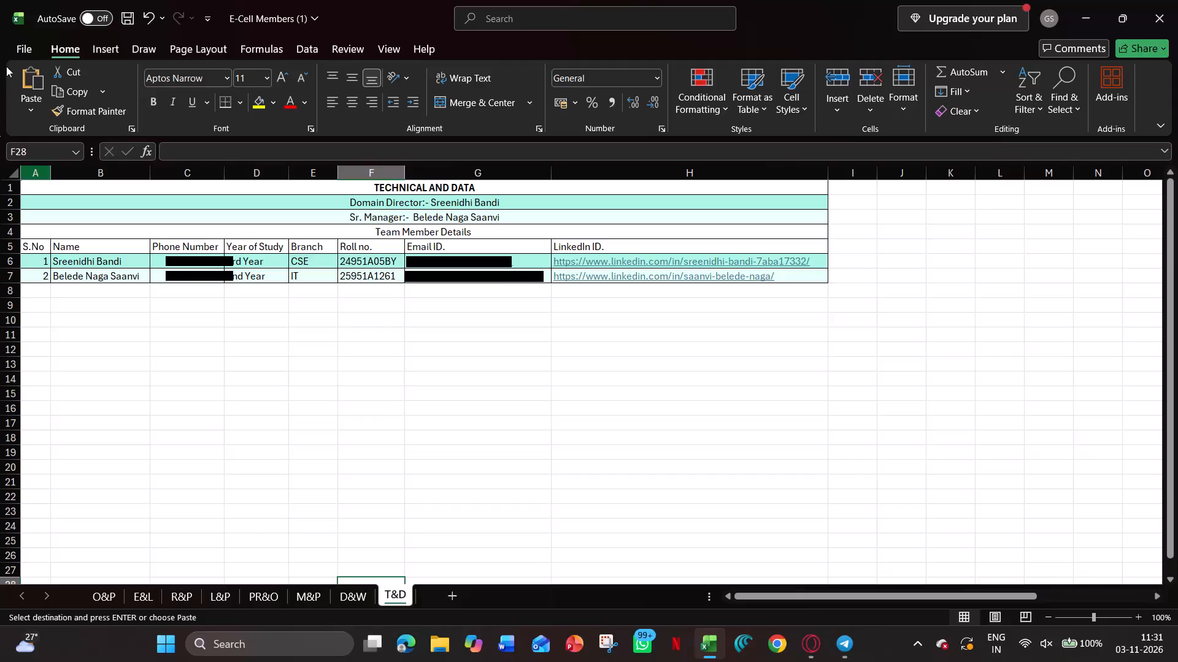
Save a copy of the workbook as an Excel Template named "ecell members" in the Custom Office Templates folder.
click(30, 43)
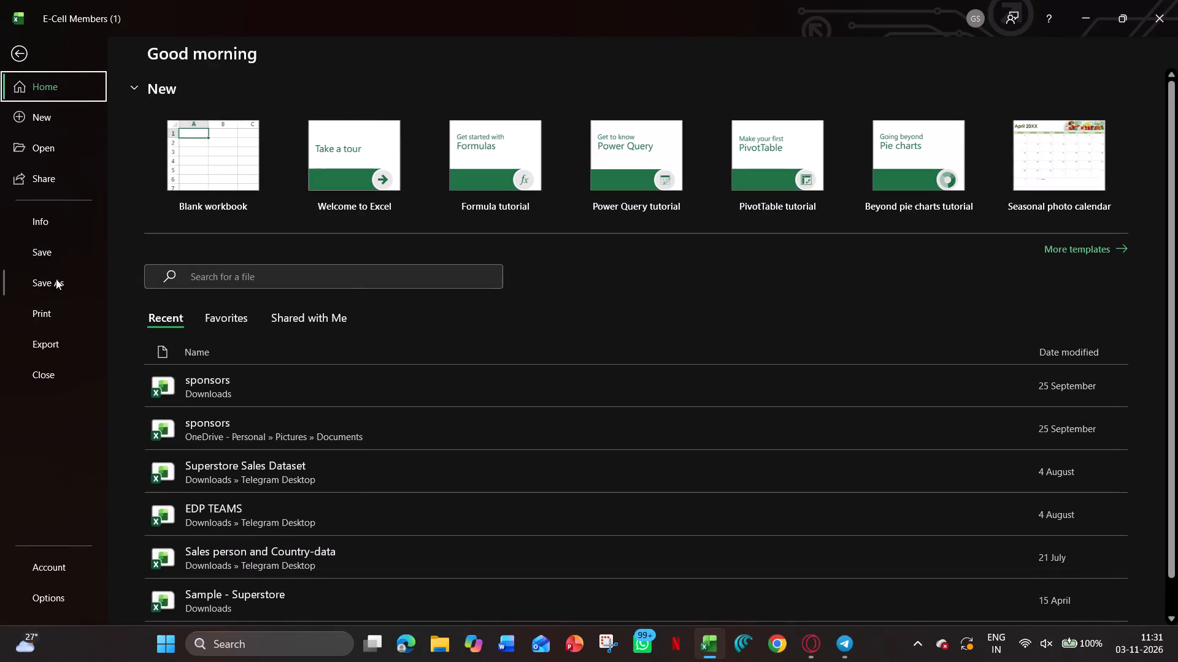
click(56, 279)
click(234, 324)
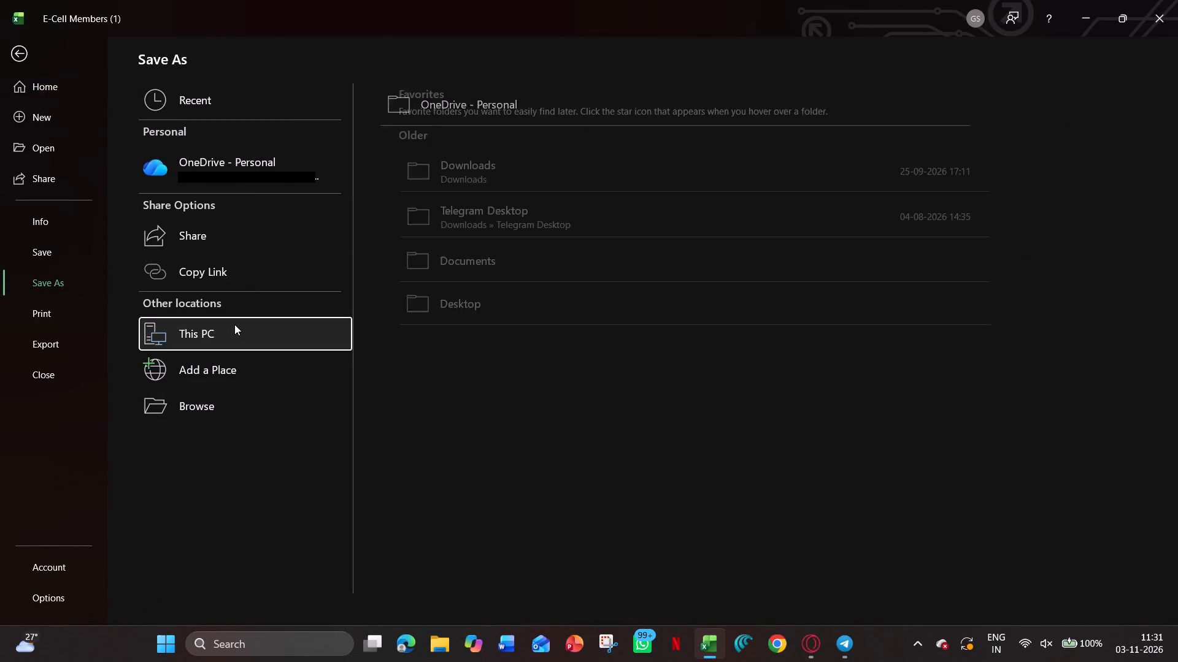
click(568, 161)
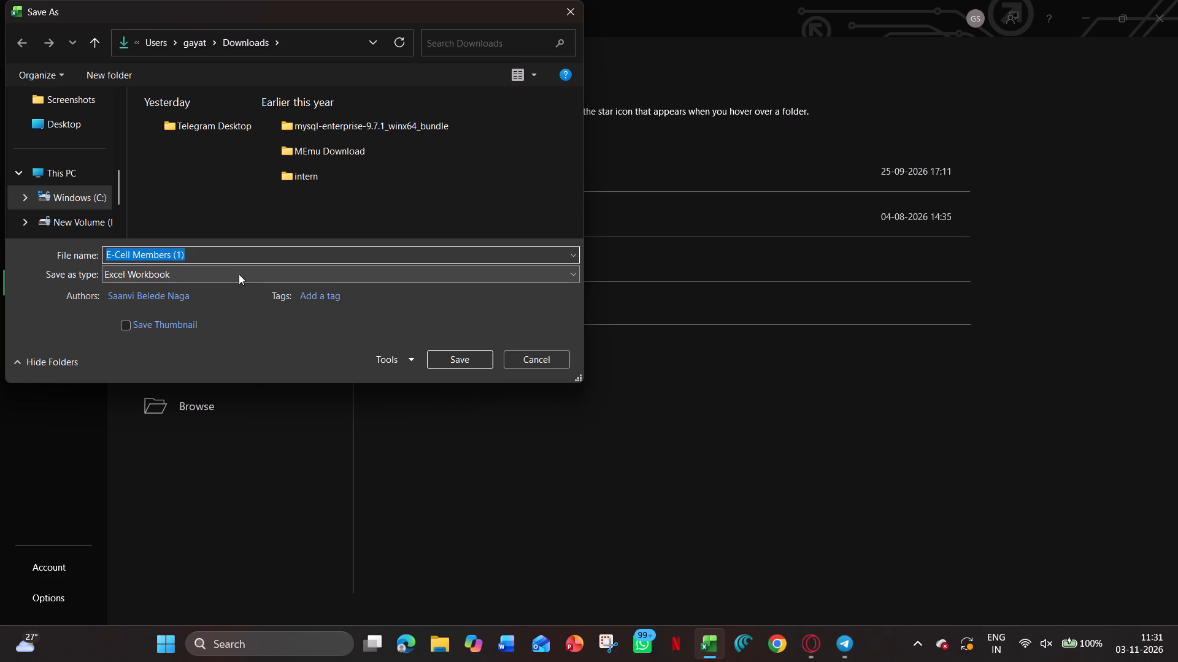
click(242, 263)
key(BackSpace)
key(BackSpace)
key(BackSpace)
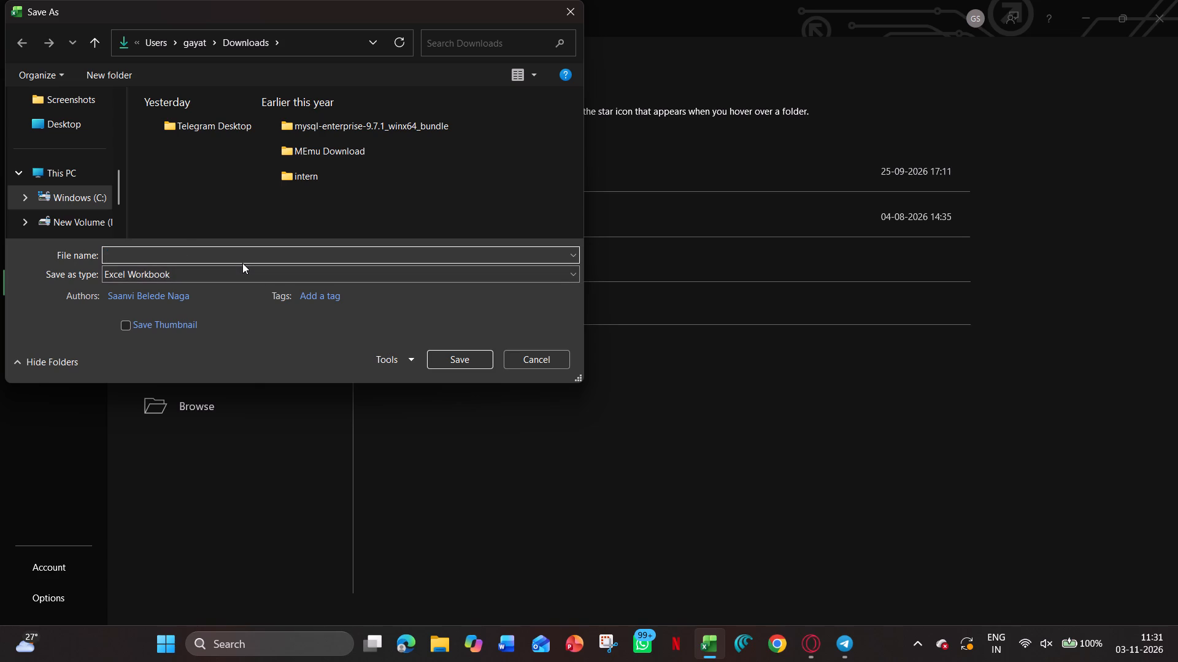
key(Tab)
text(ecell)
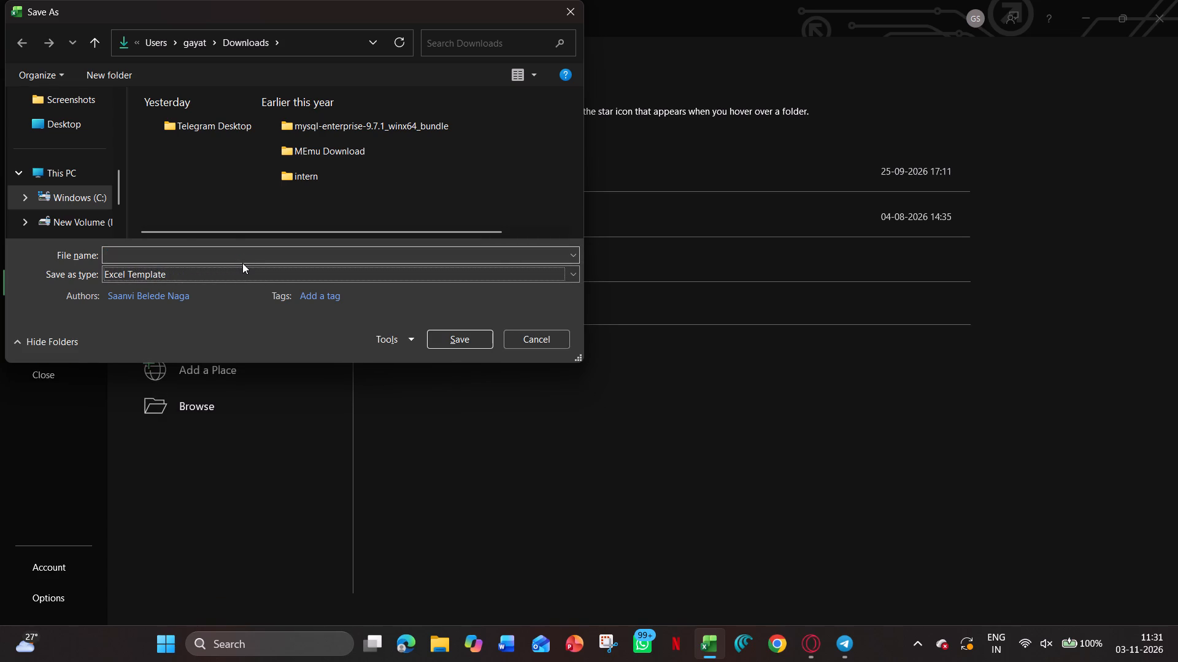
click(220, 265)
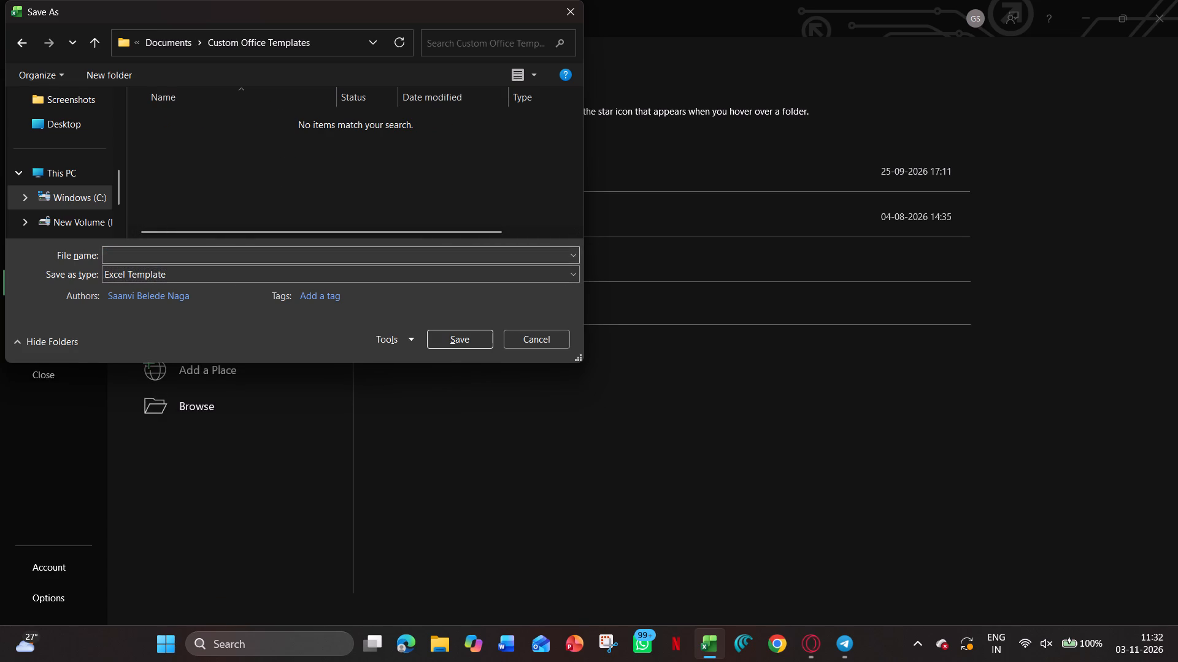
click(217, 253)
text(ecell)
key(space)
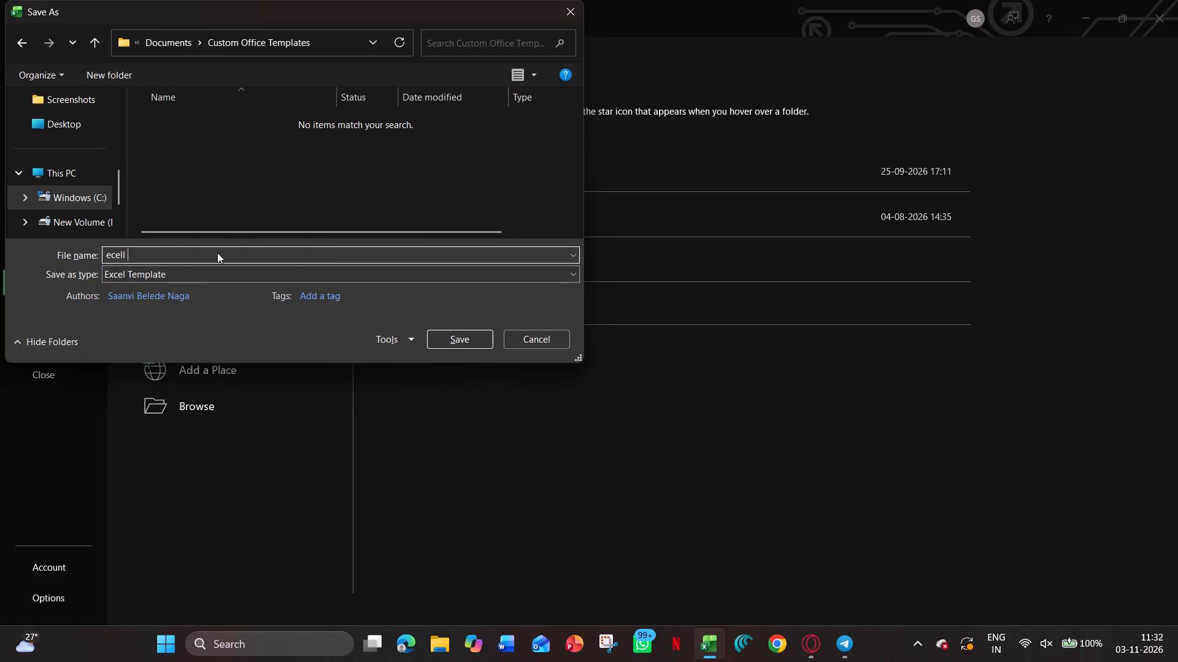
text(members)
key(Return)
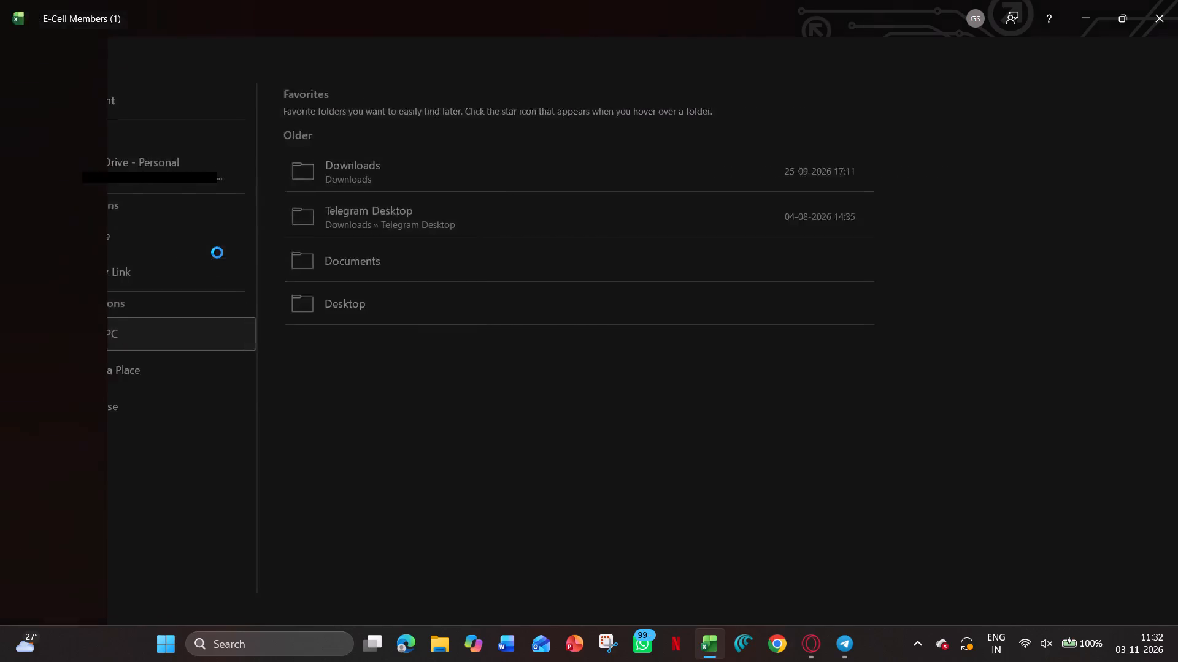
Close the saved workbook.
click(1177, 0)
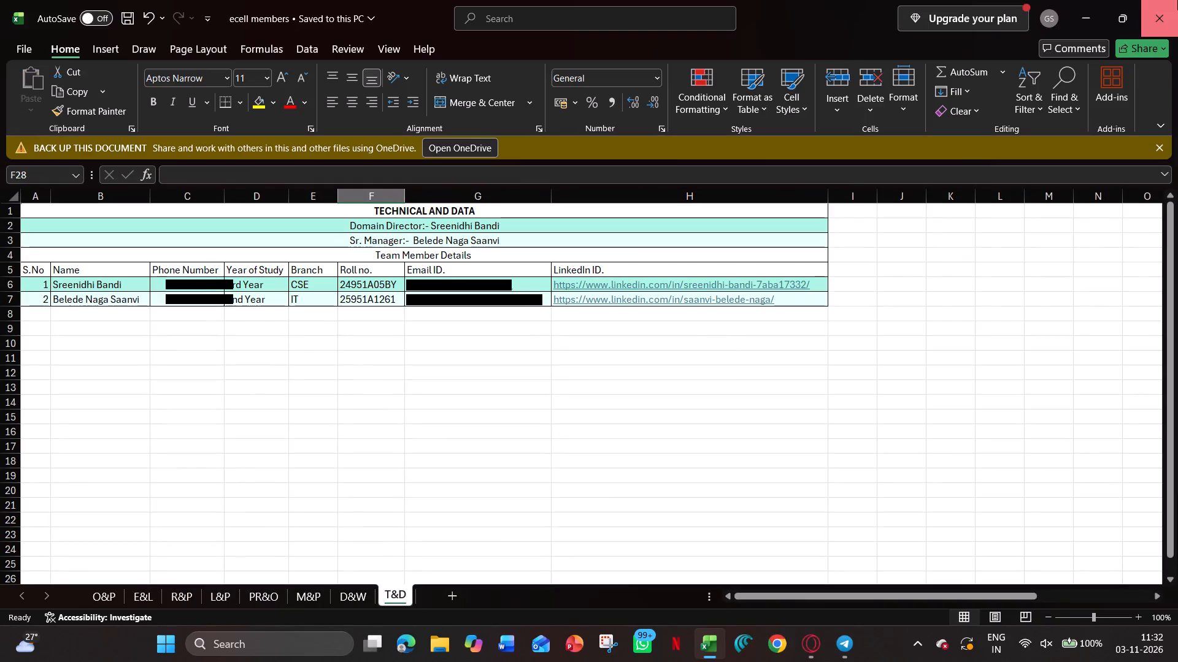
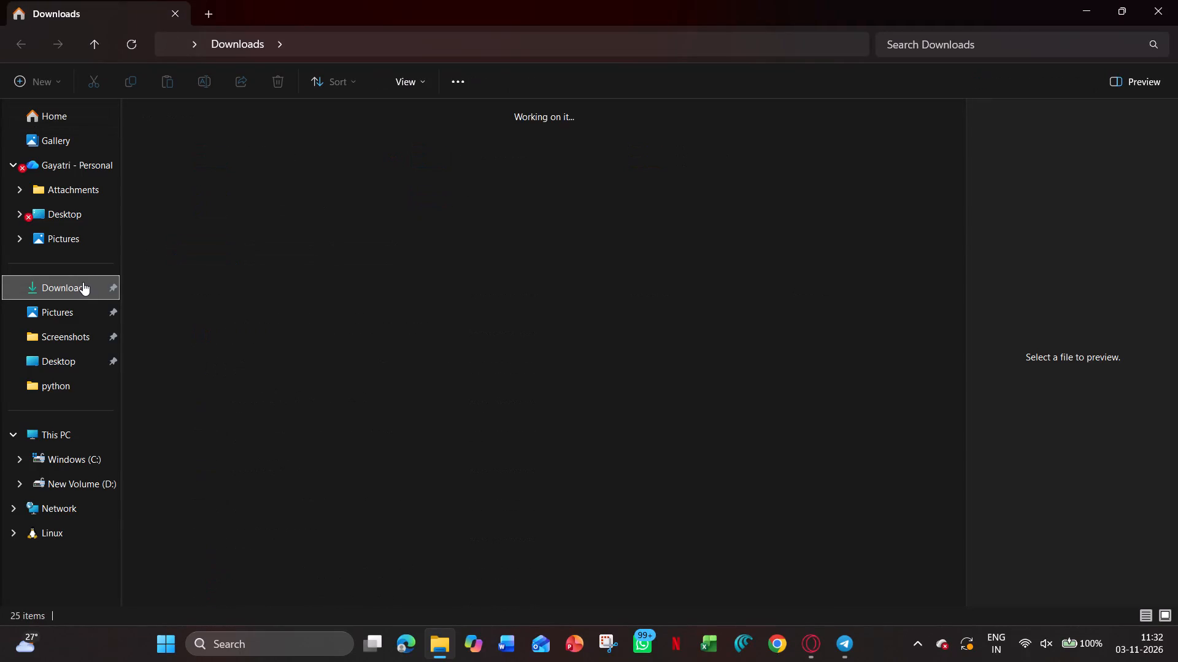
Look through the whole Downloads folder in File Explorer for the saved "ecell members" file.
scroll(290, 284, down, 2)
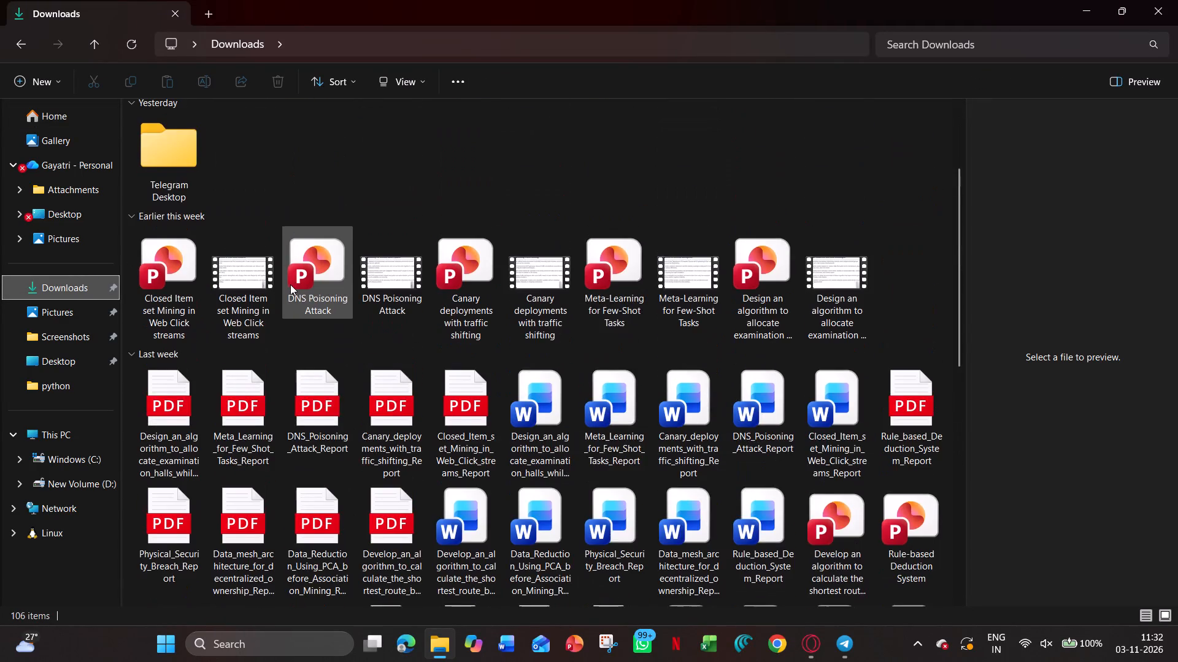
scroll(290, 284, down, 5)
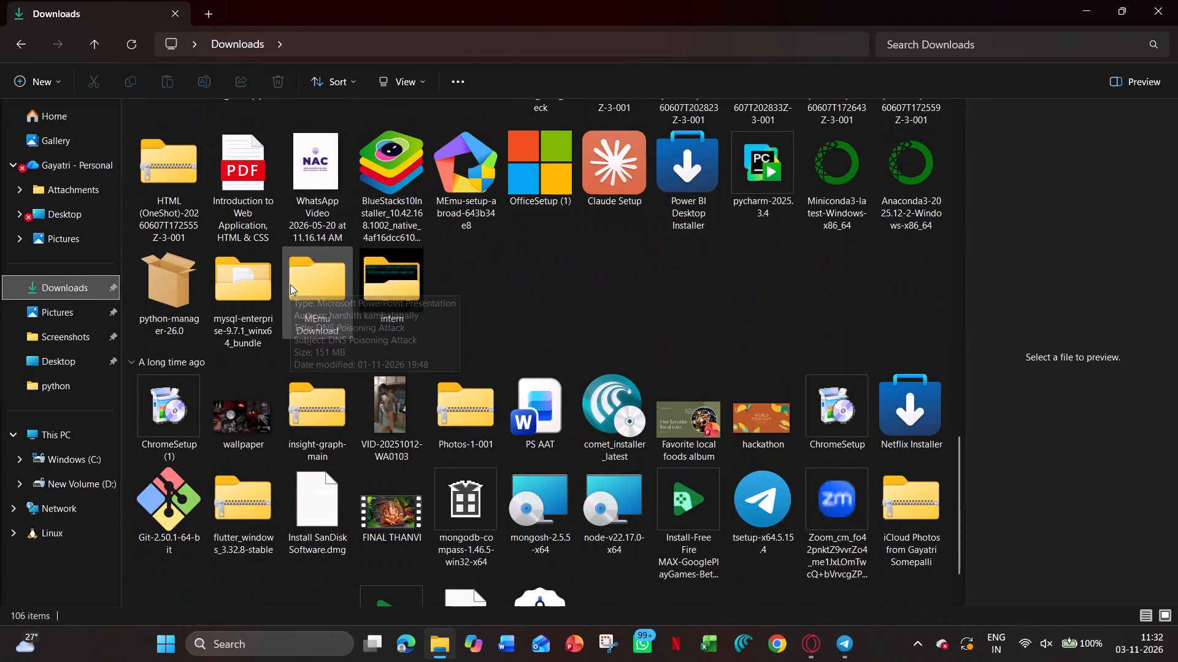
scroll(290, 284, down, 5)
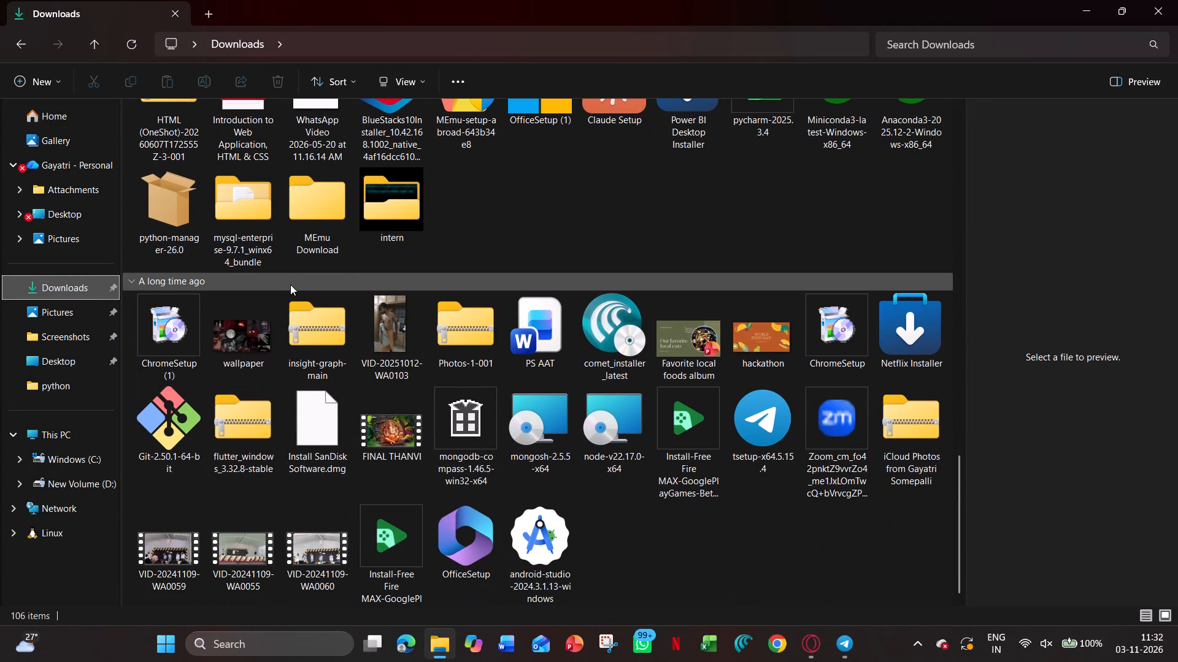
scroll(290, 284, down, 4)
scroll(290, 284, up, 17)
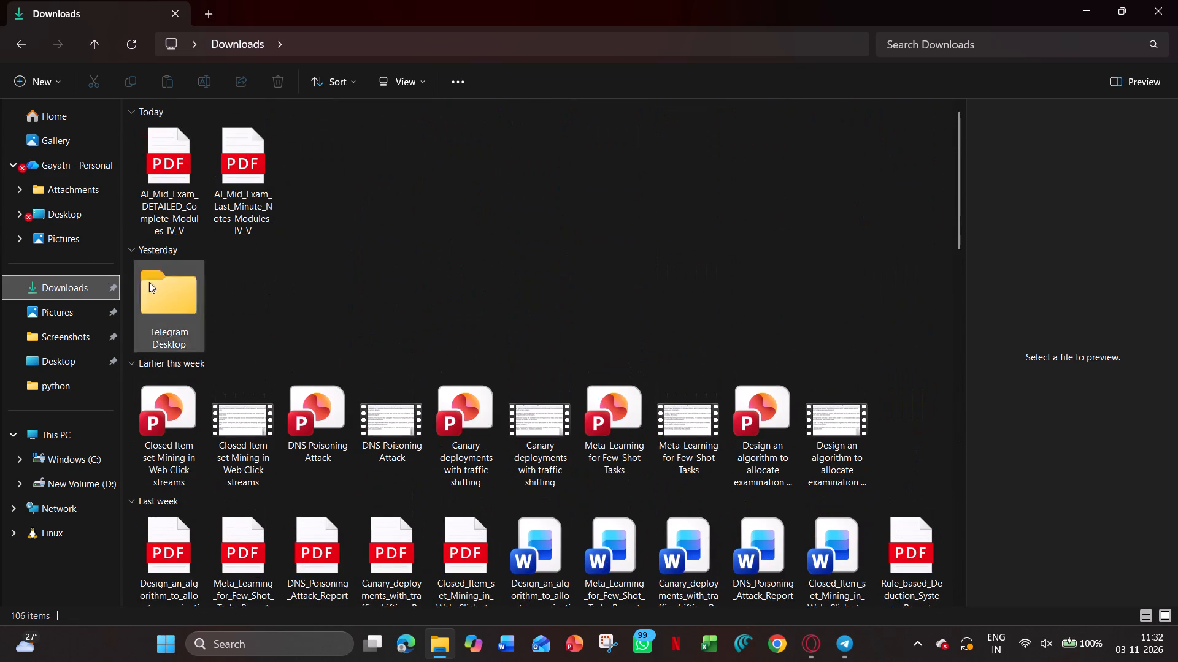
Check the Home, personal OneDrive, Attachments and Desktop locations for the saved file, and return to the Downloads folder.
click(71, 109)
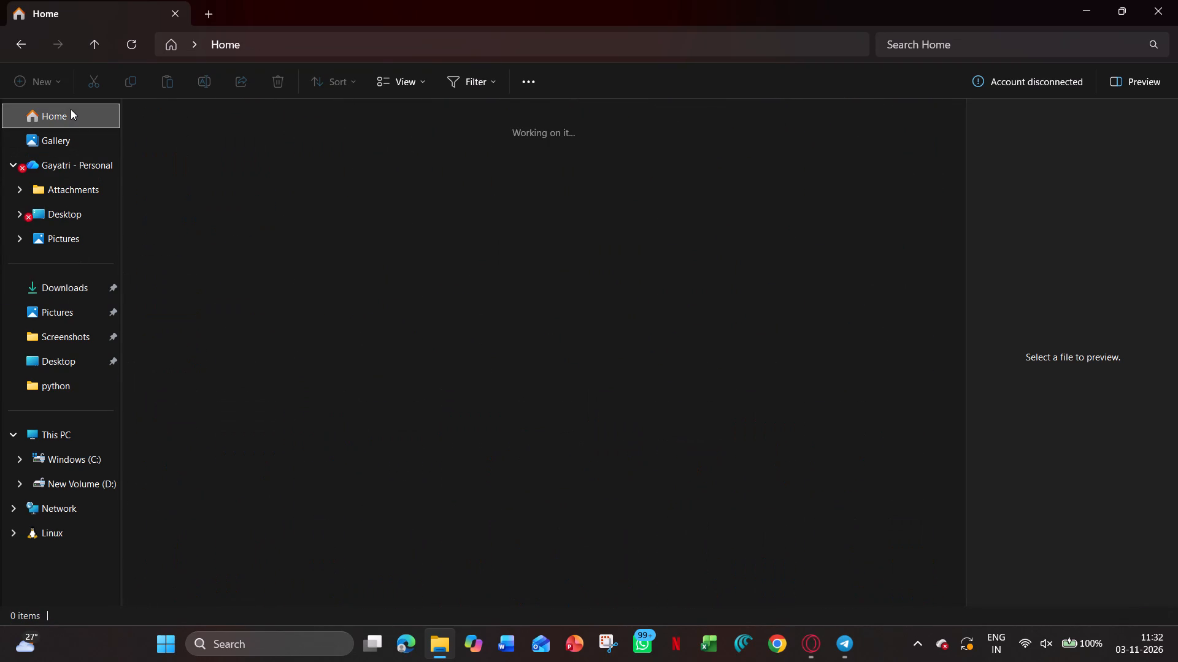
click(75, 169)
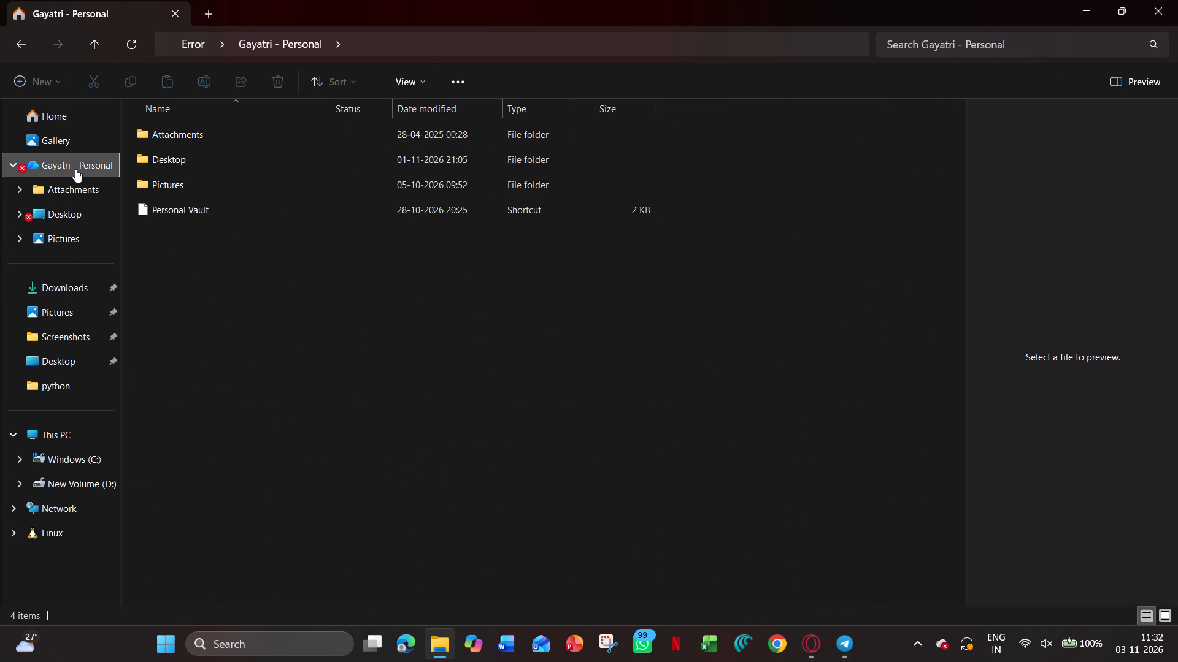
click(66, 278)
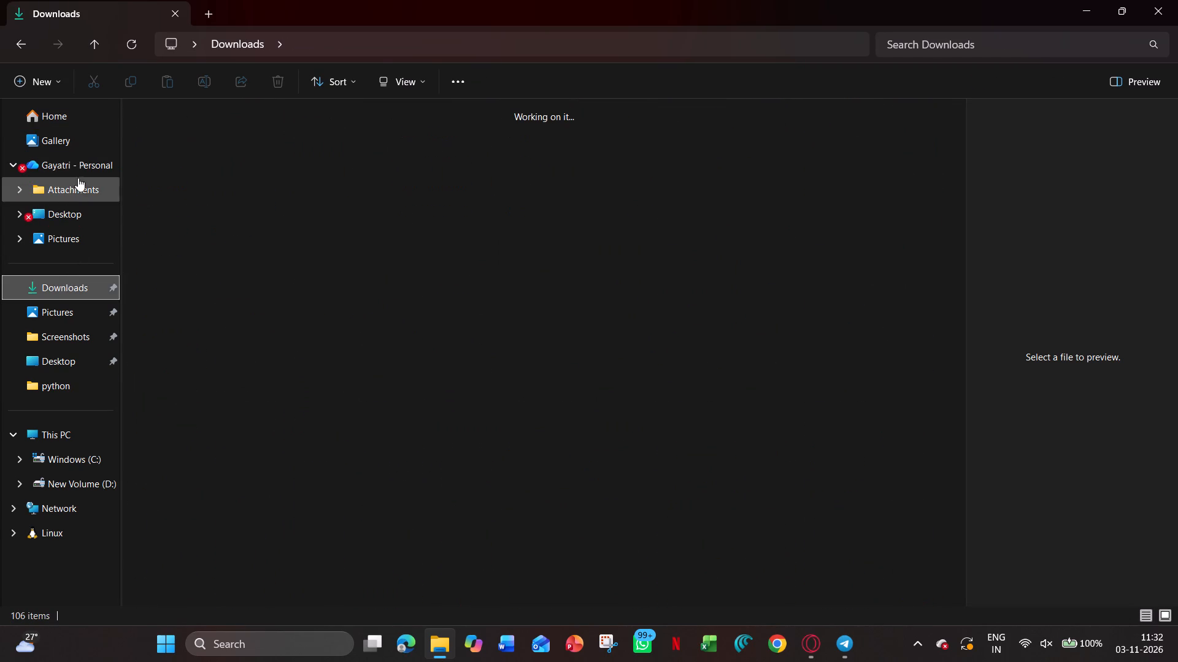
click(76, 191)
click(67, 224)
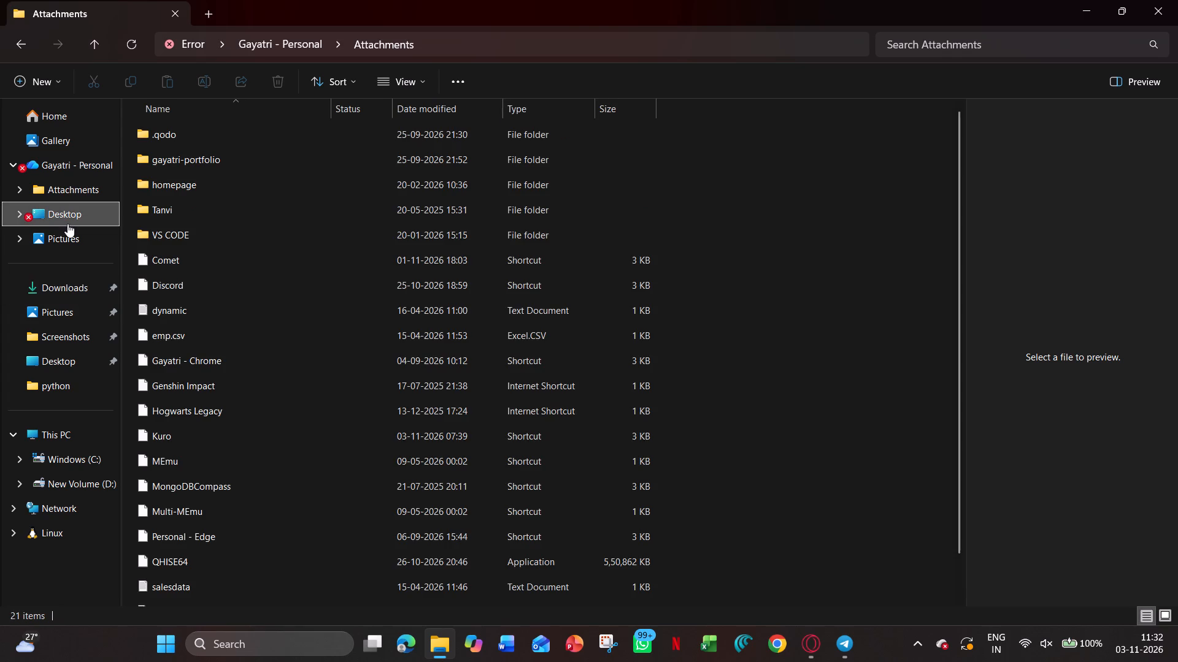
click(55, 294)
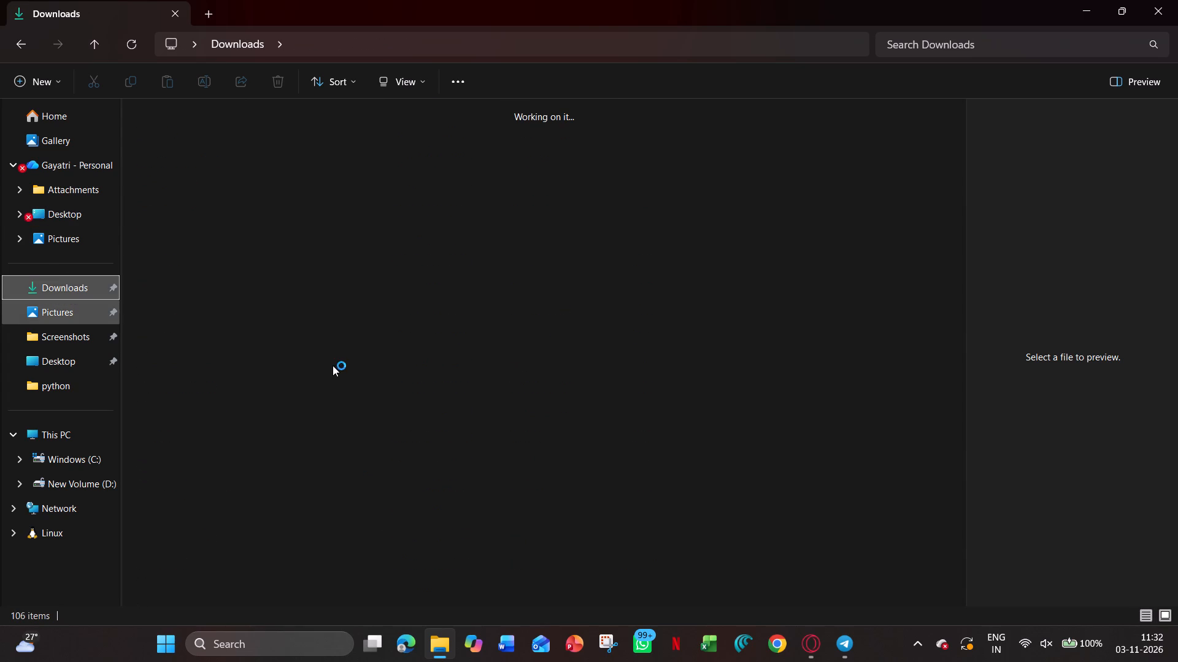
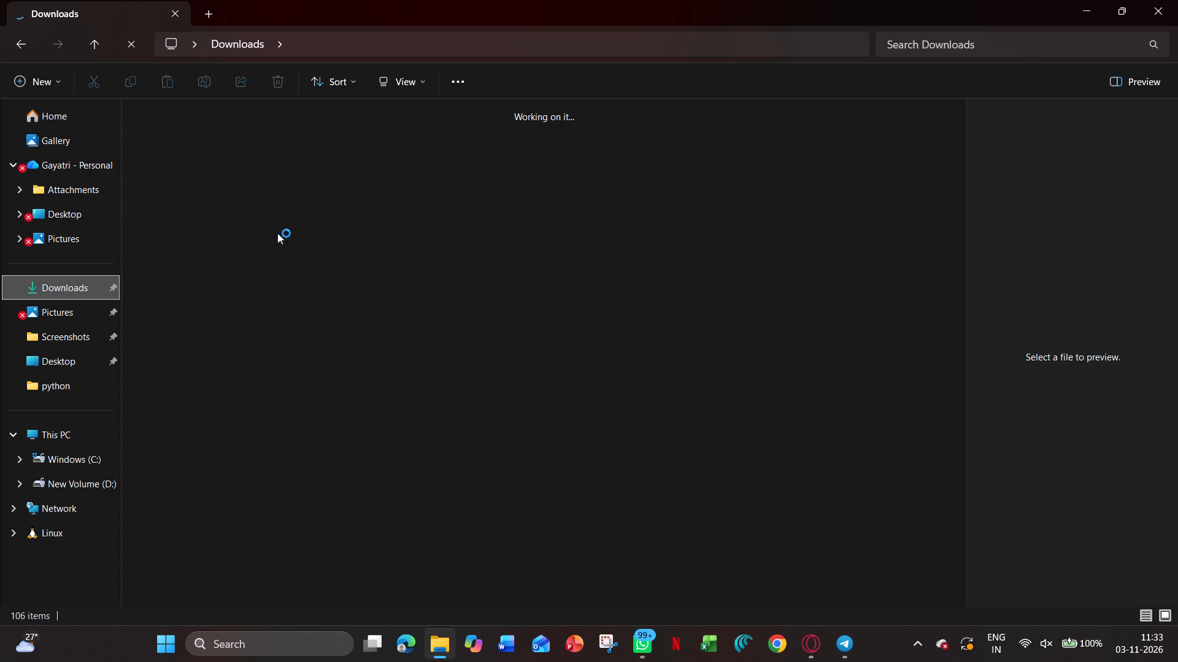
Close the File Explorer window showing the Downloads folder.
click(499, 210)
click(1162, 7)
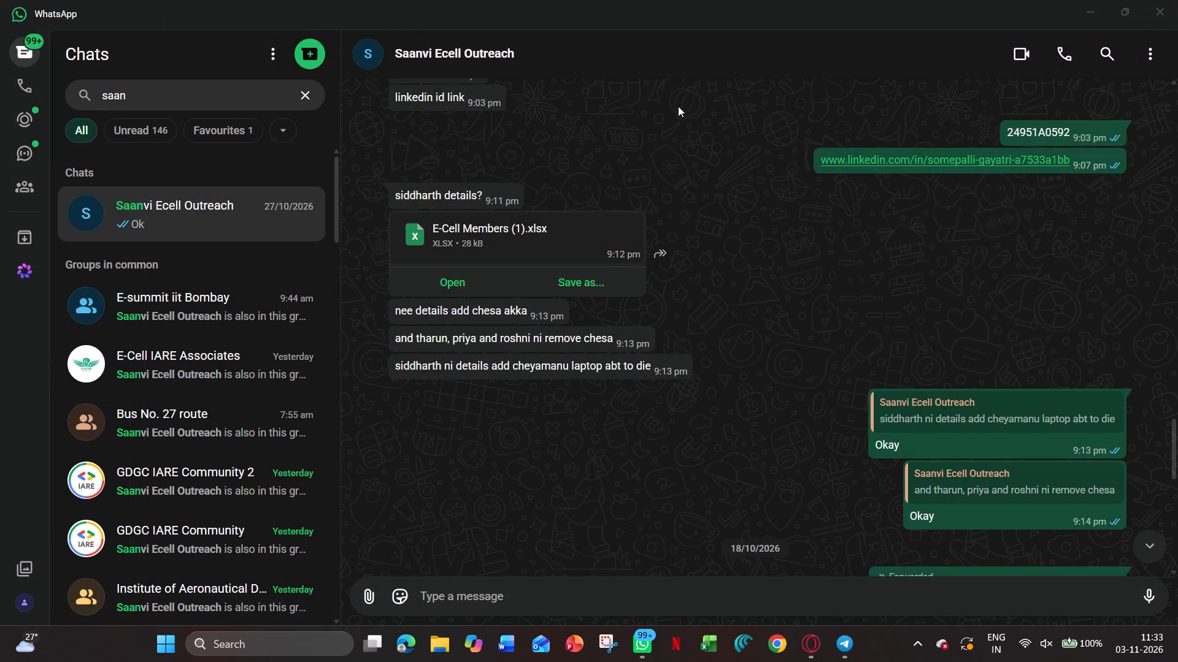
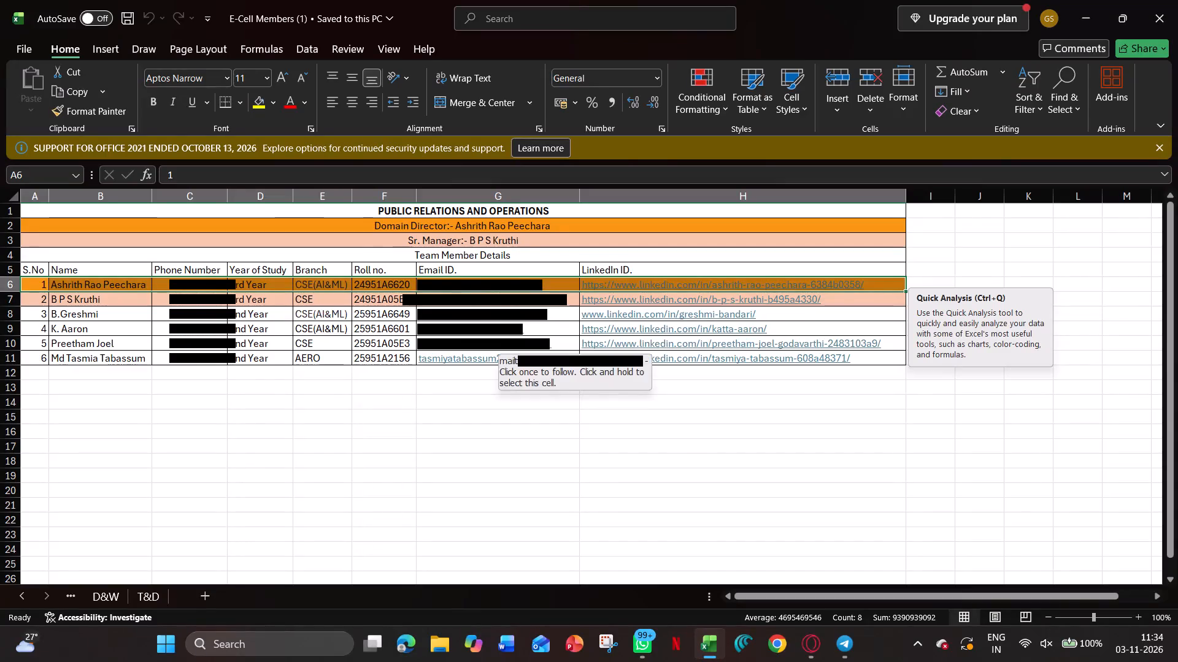
Look through the team member details on the workbook's other domain sheets, including D&W, T&D, R&P, L&P and O&P.
scroll(357, 363, up, 3)
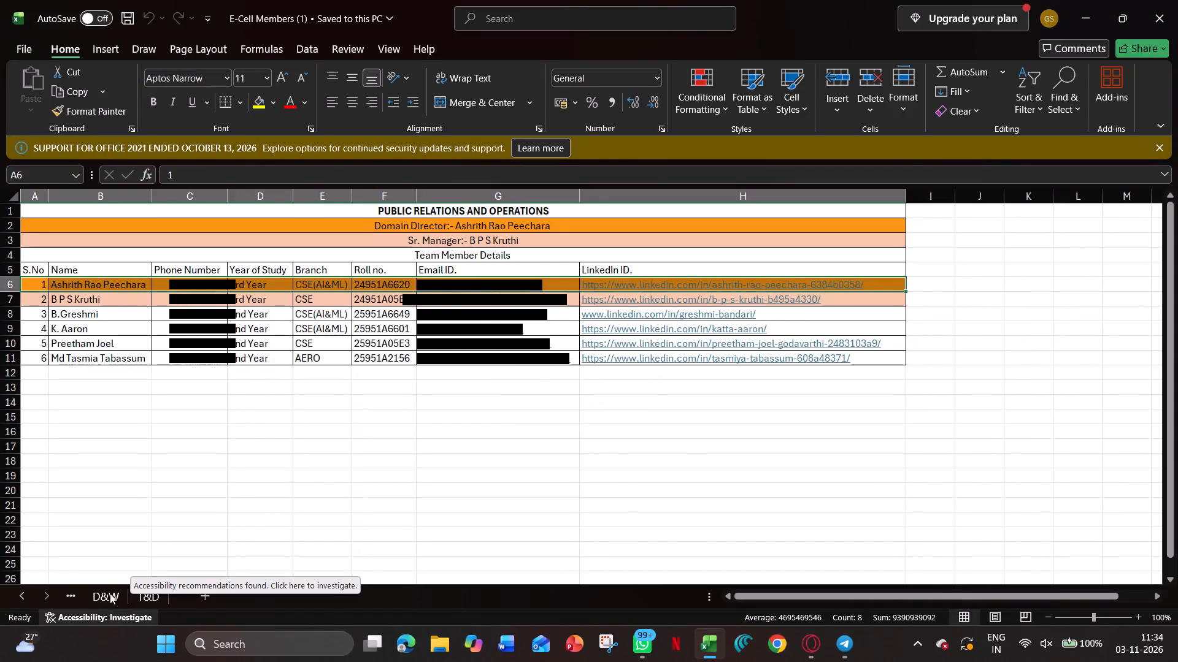
click(115, 593)
click(141, 602)
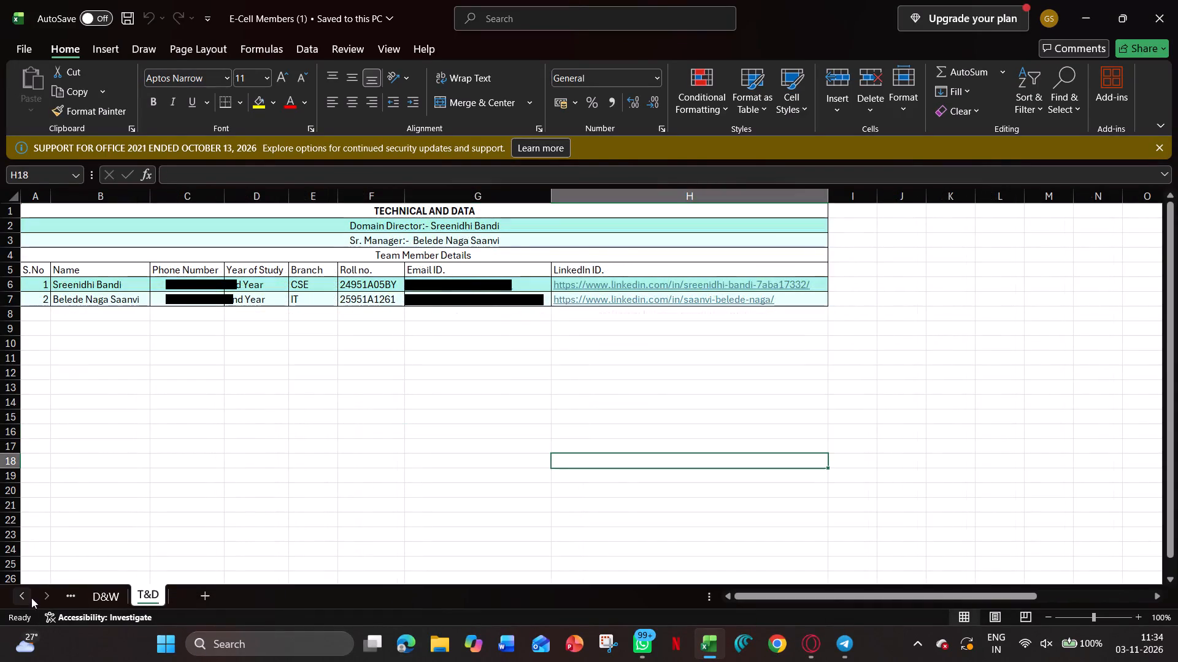
triple_click(21, 606)
click(21, 606)
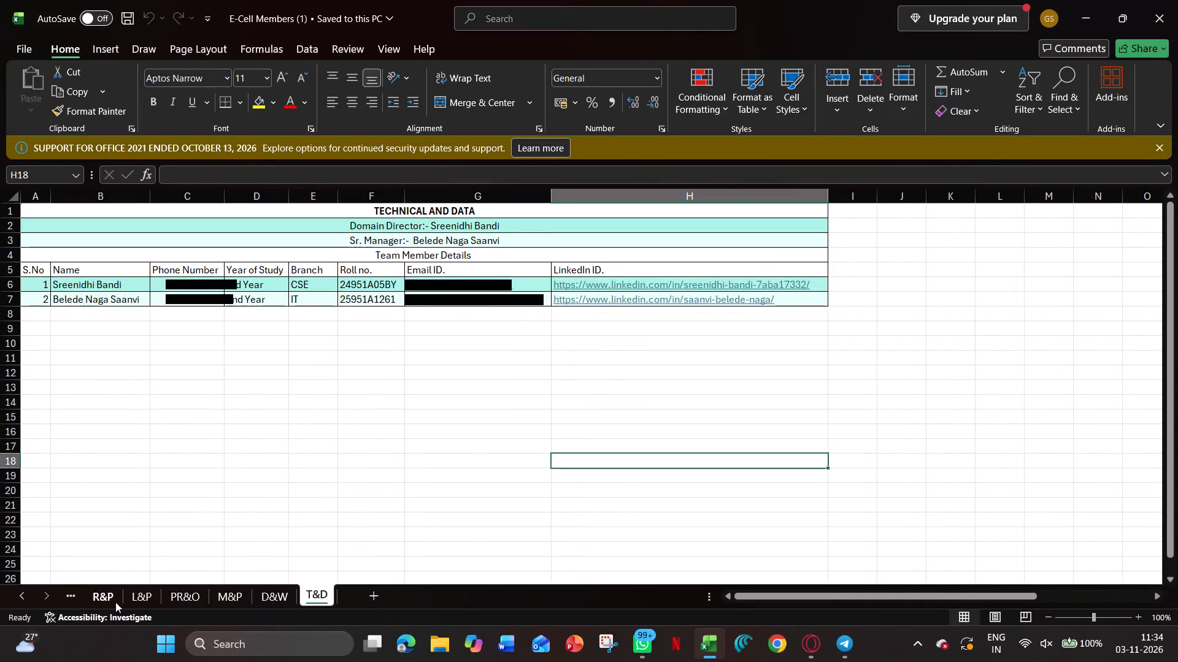
click(115, 602)
click(134, 592)
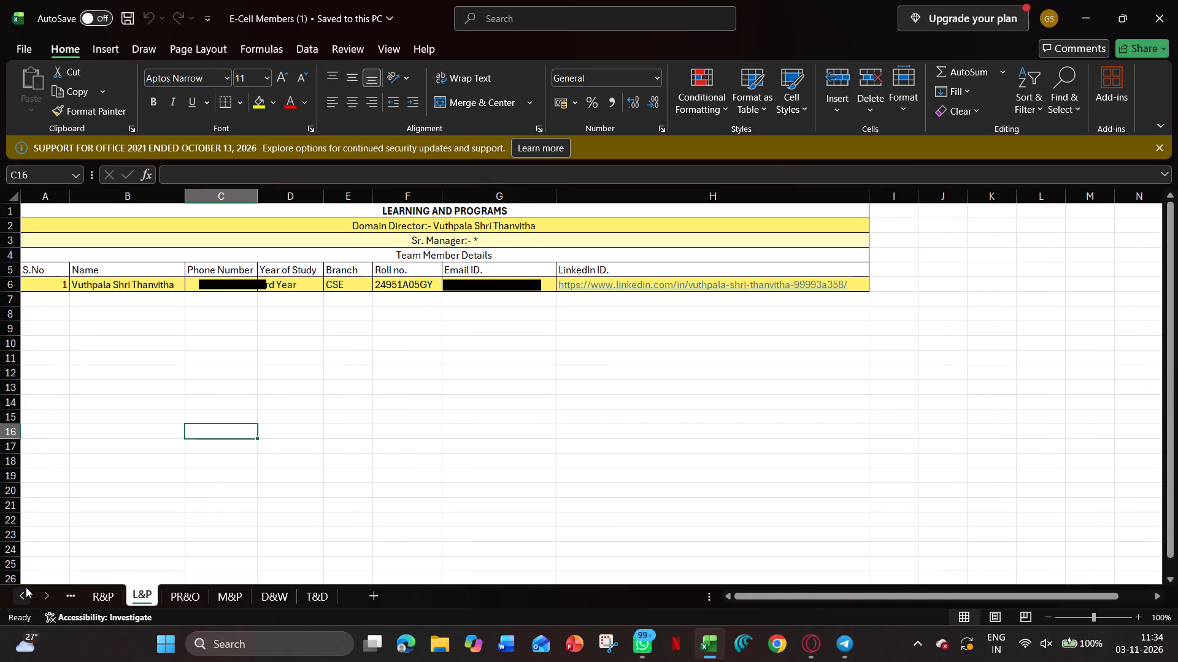
triple_click(26, 588)
click(26, 588)
click(119, 597)
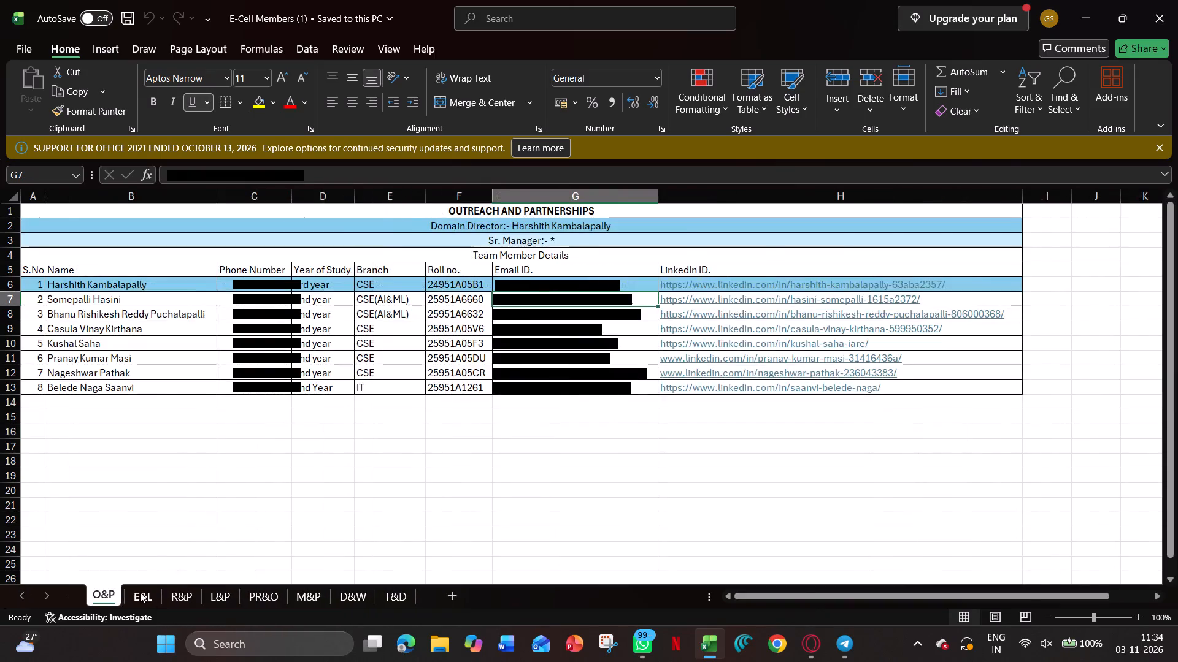
click(140, 592)
Close the E-Cell Members (1) workbook.
click(1177, 0)
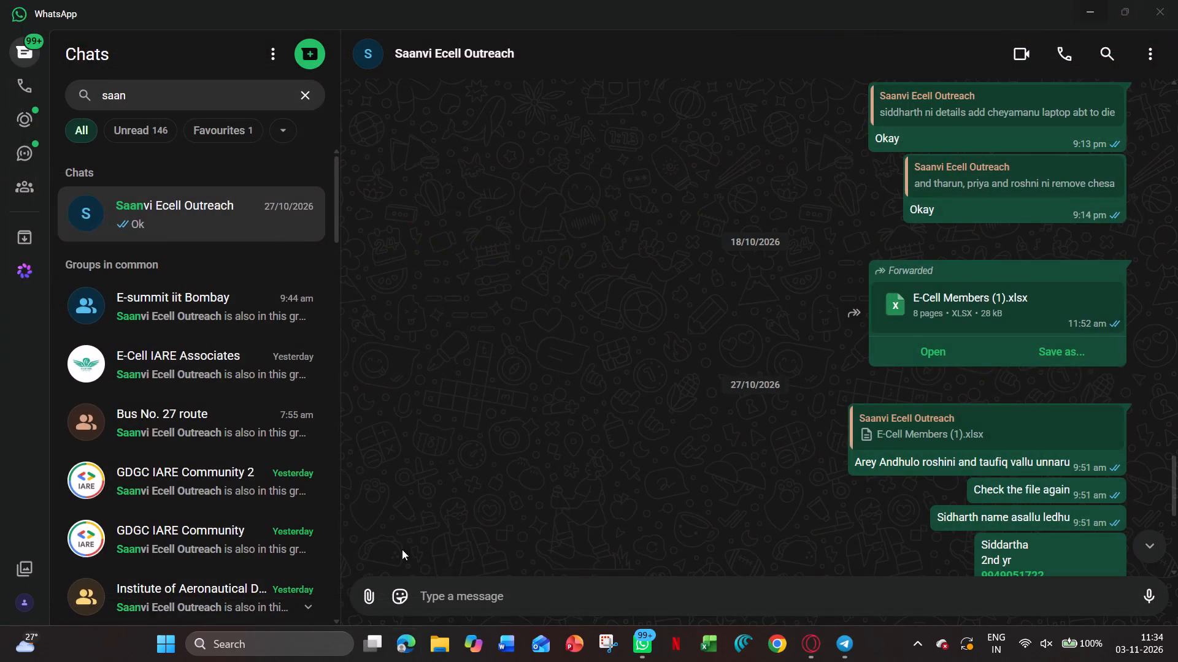
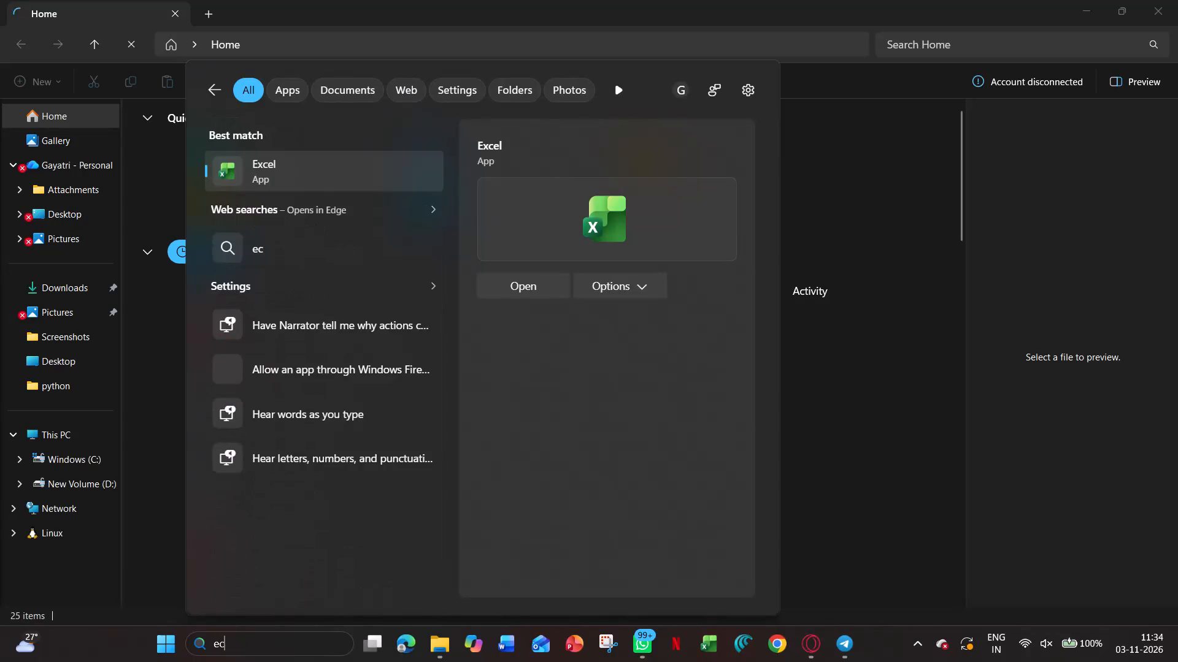
Switch to Excel and open a workbook from the recent "ecell members" template in Custom Office Templates.
click(339, 170)
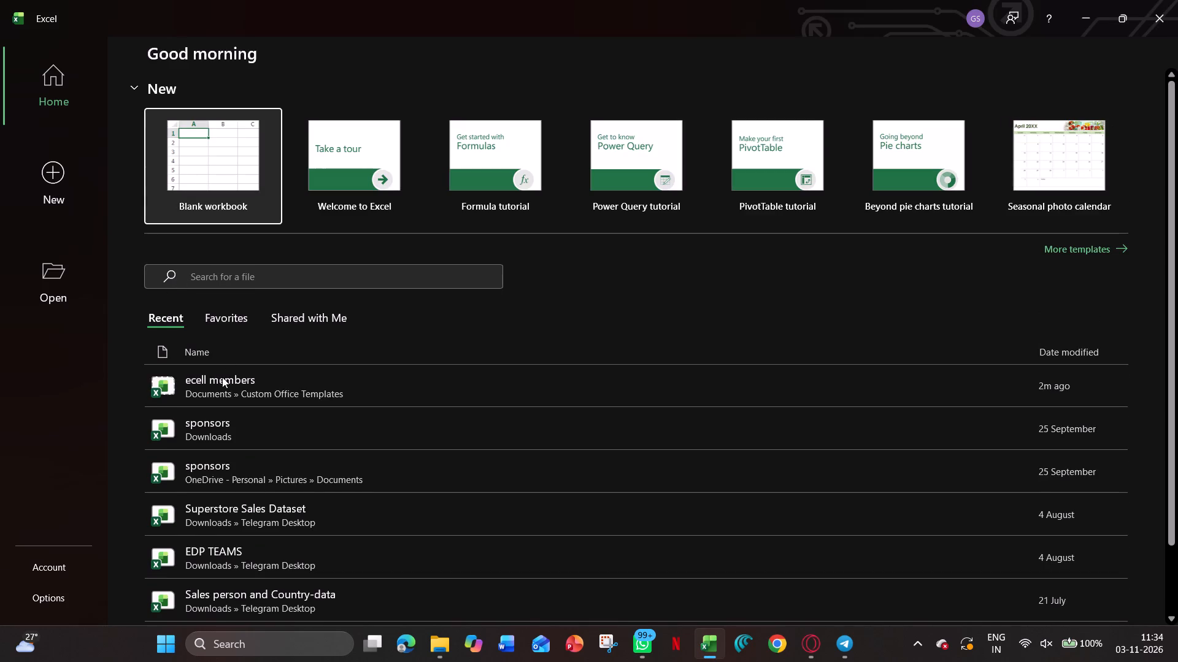
right_click(220, 382)
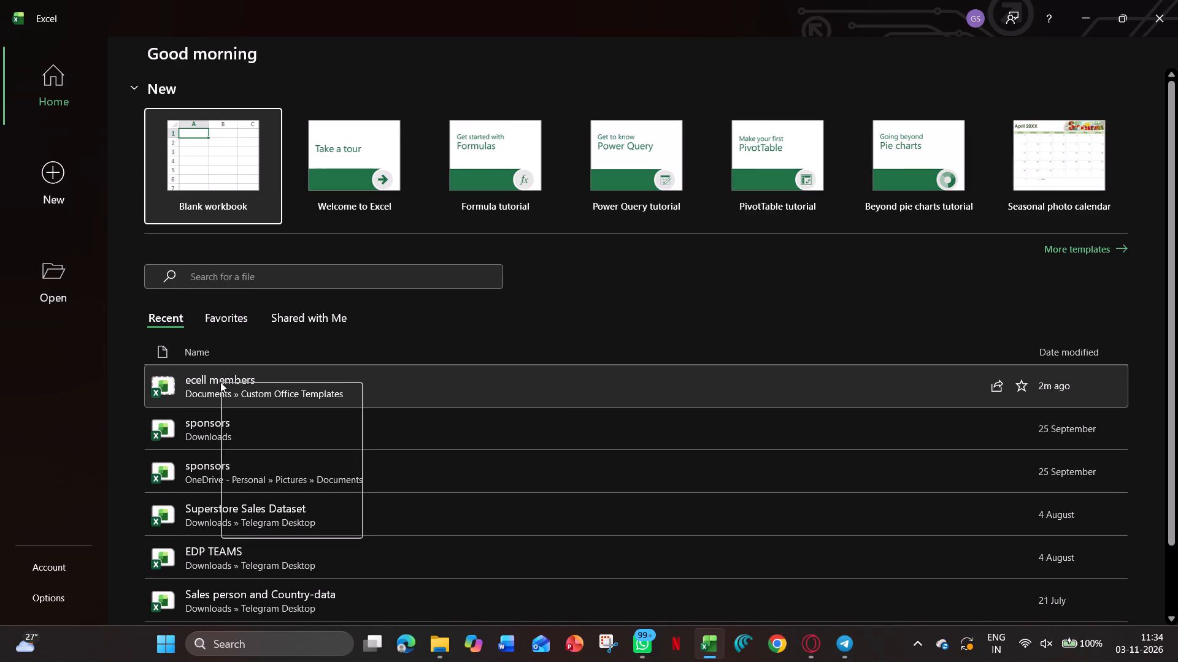
click(265, 436)
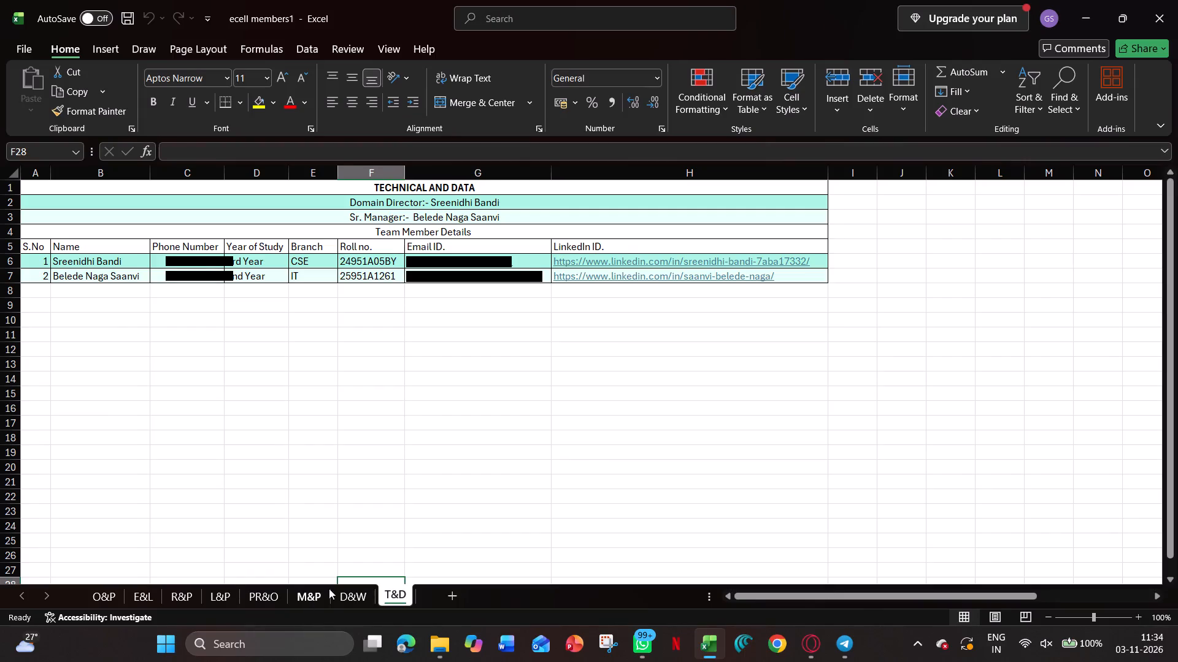
Look at the D&W and M&P domain sheets, and close the workbook.
click(340, 590)
click(306, 603)
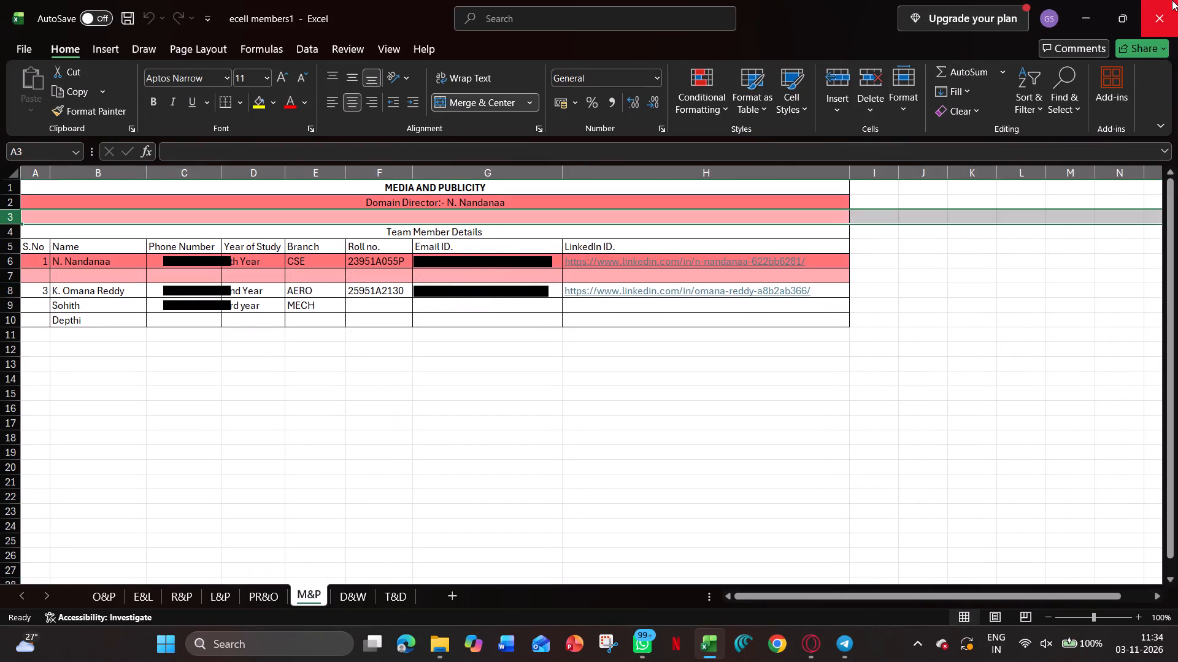
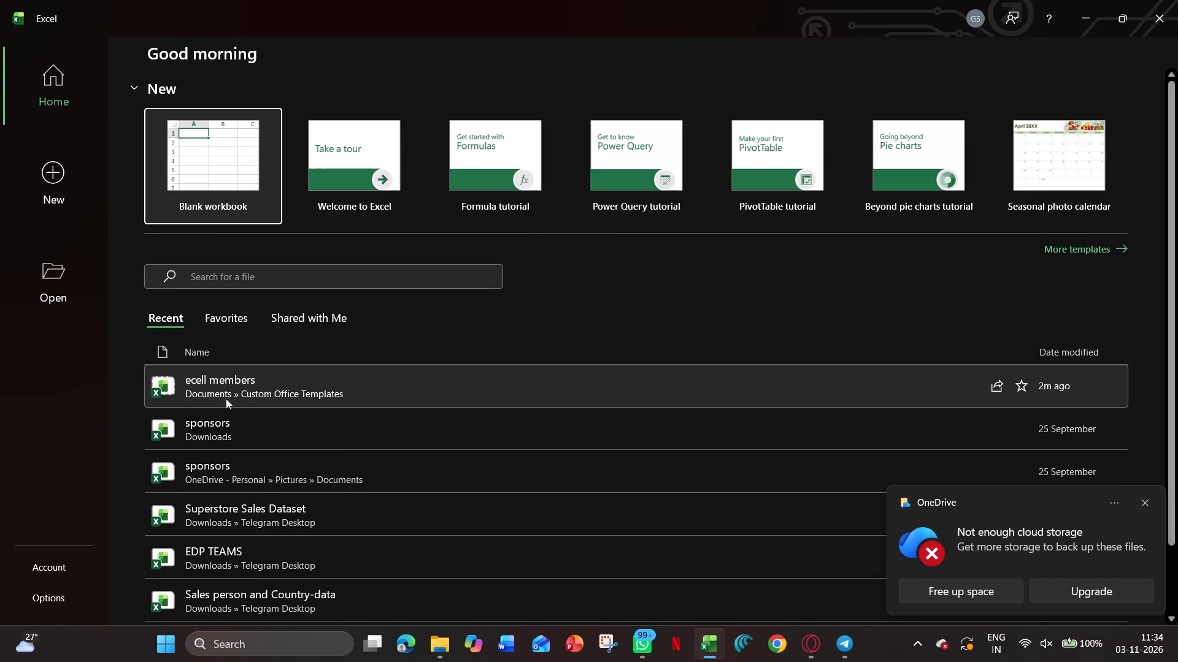
Bring up the available file actions for the recent "ecell members" file stored in Custom Office Templates.
right_click(230, 384)
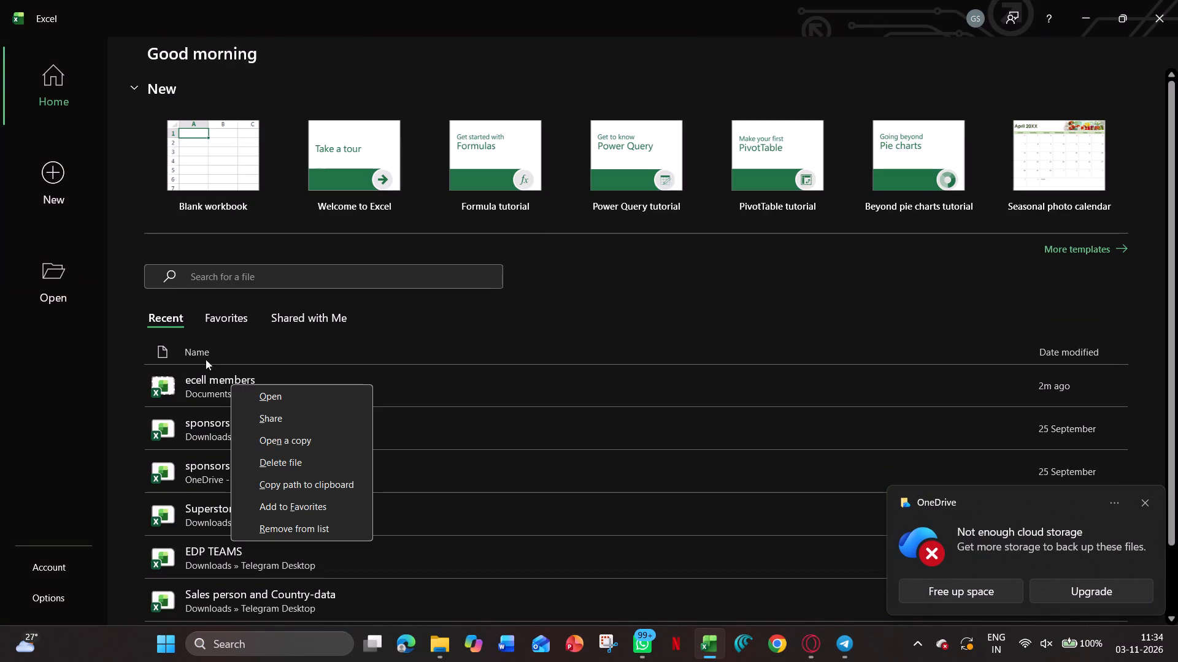
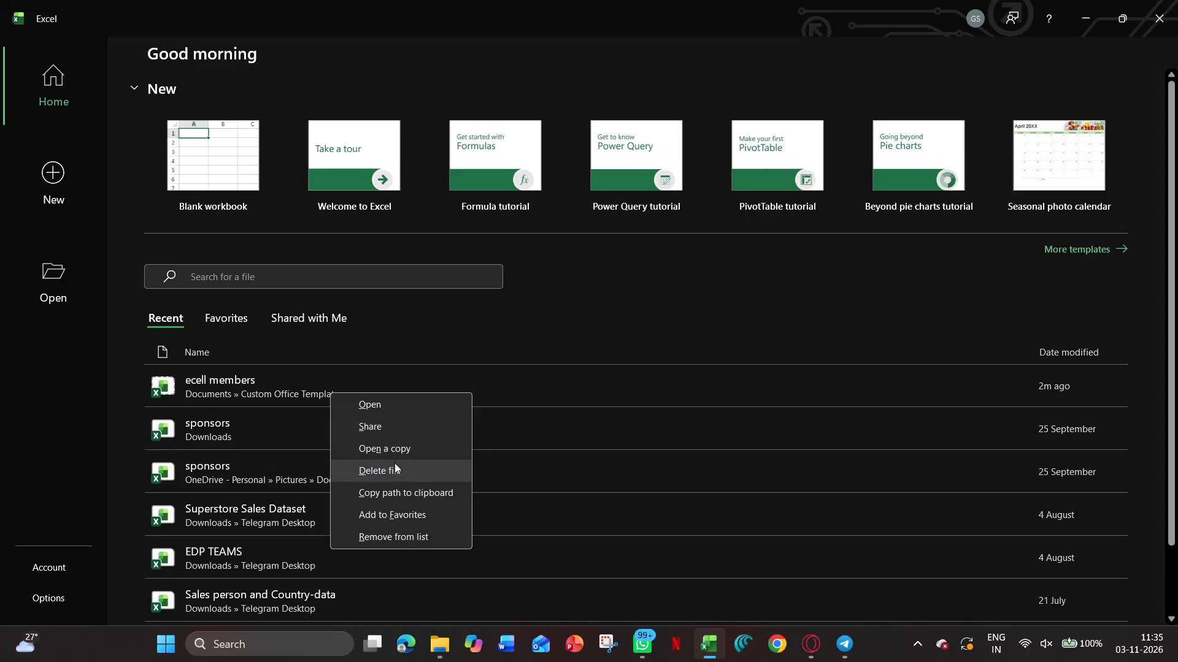
Reopen the "ecell members" template in Custom Office Templates from the recent files.
click(424, 433)
click(699, 139)
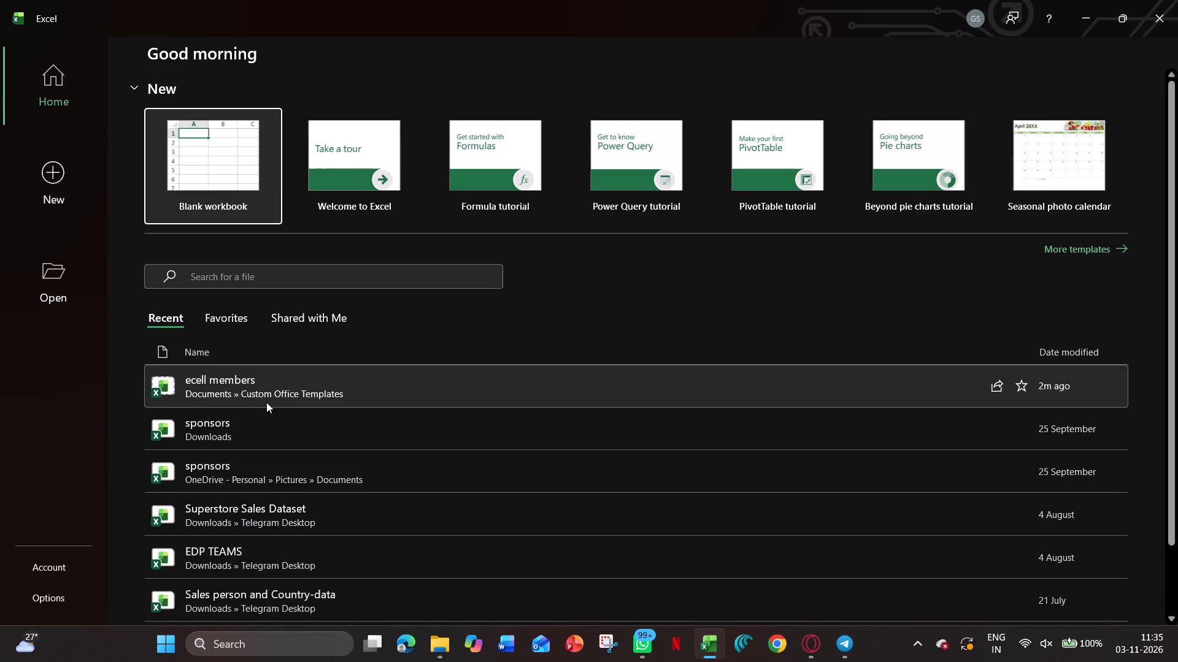
double_click(261, 383)
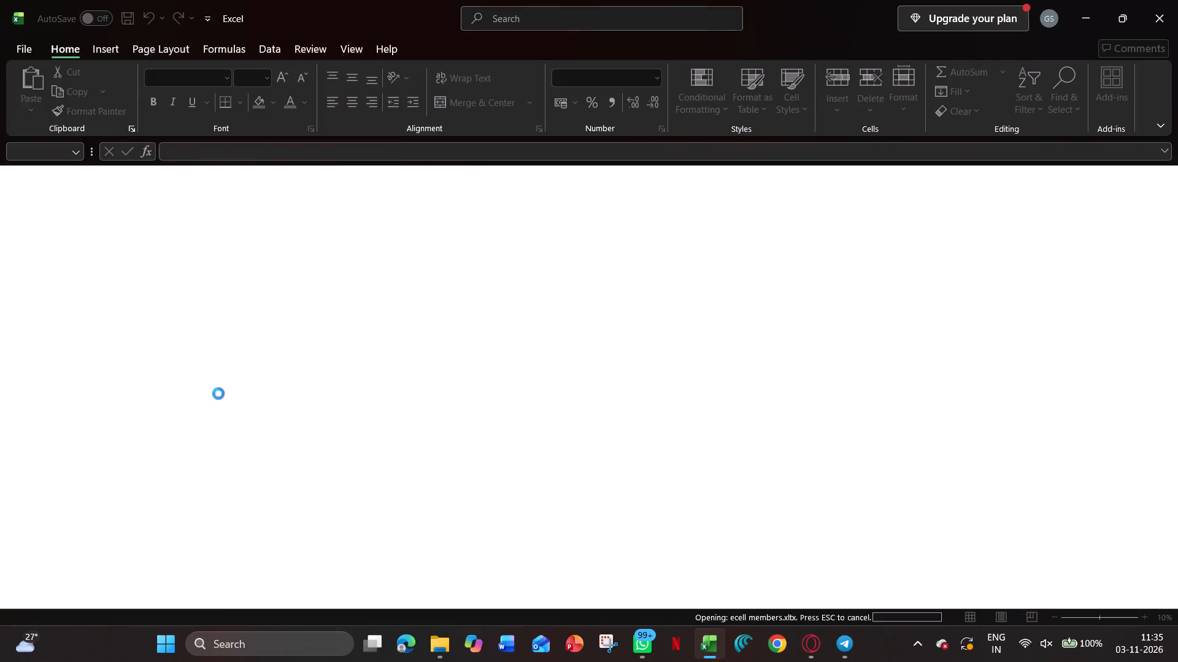
Save a copy of the workbook as an Excel Template named "ecell members" in the Downloads folder.
click(15, 53)
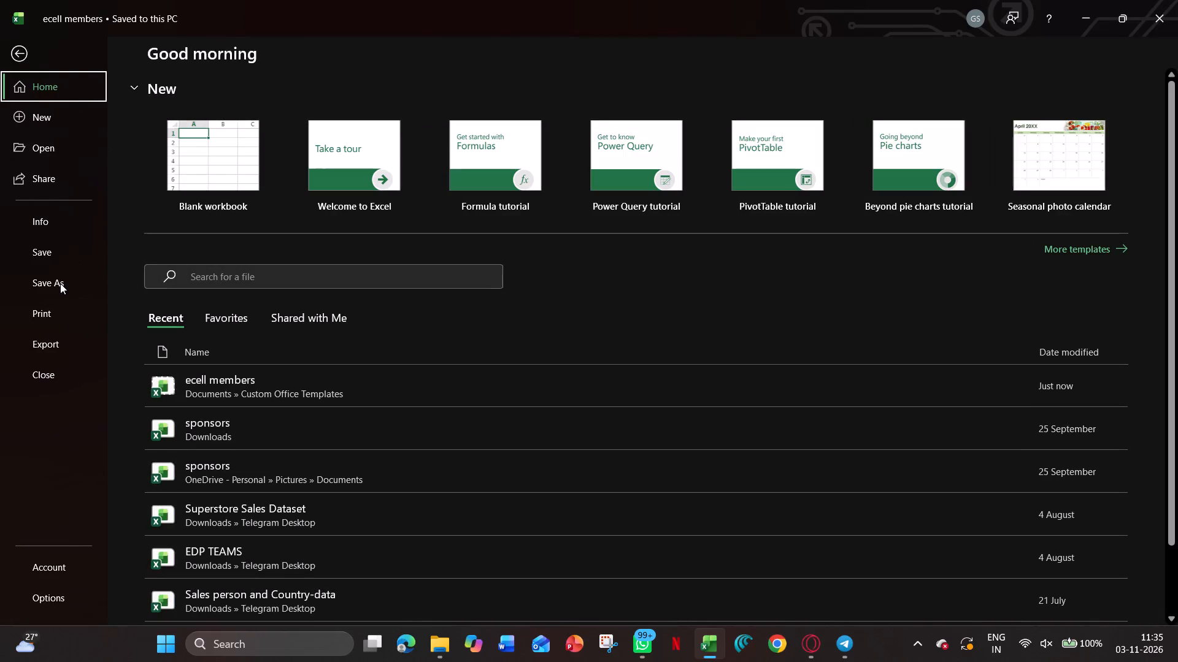
click(60, 280)
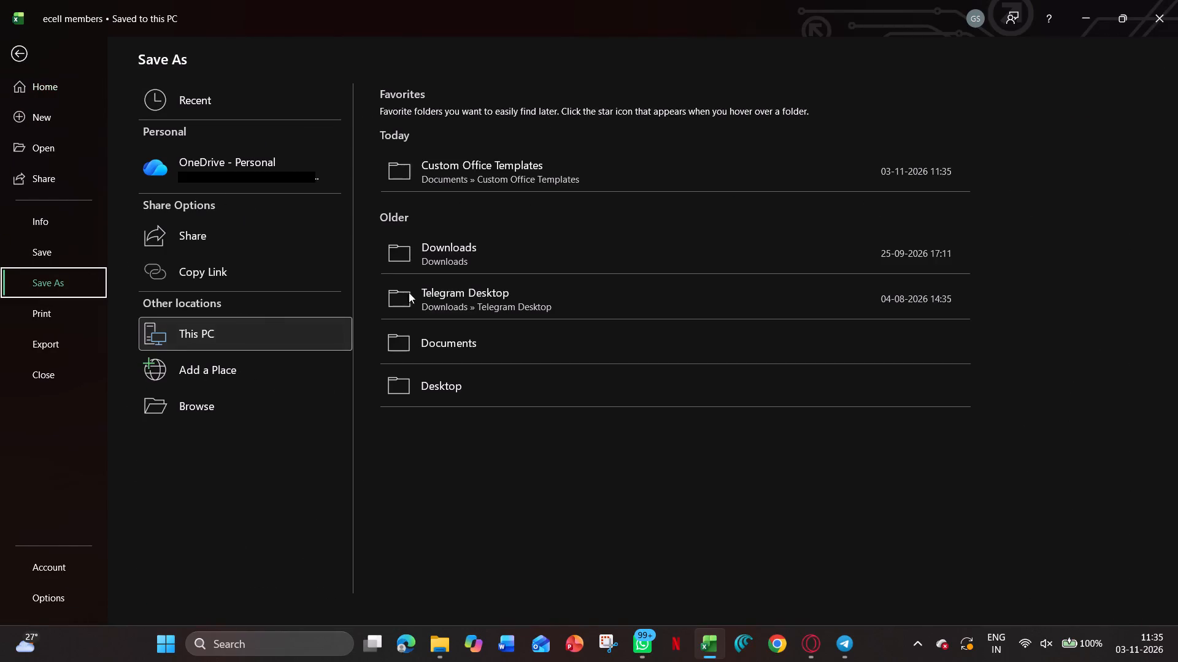
click(529, 243)
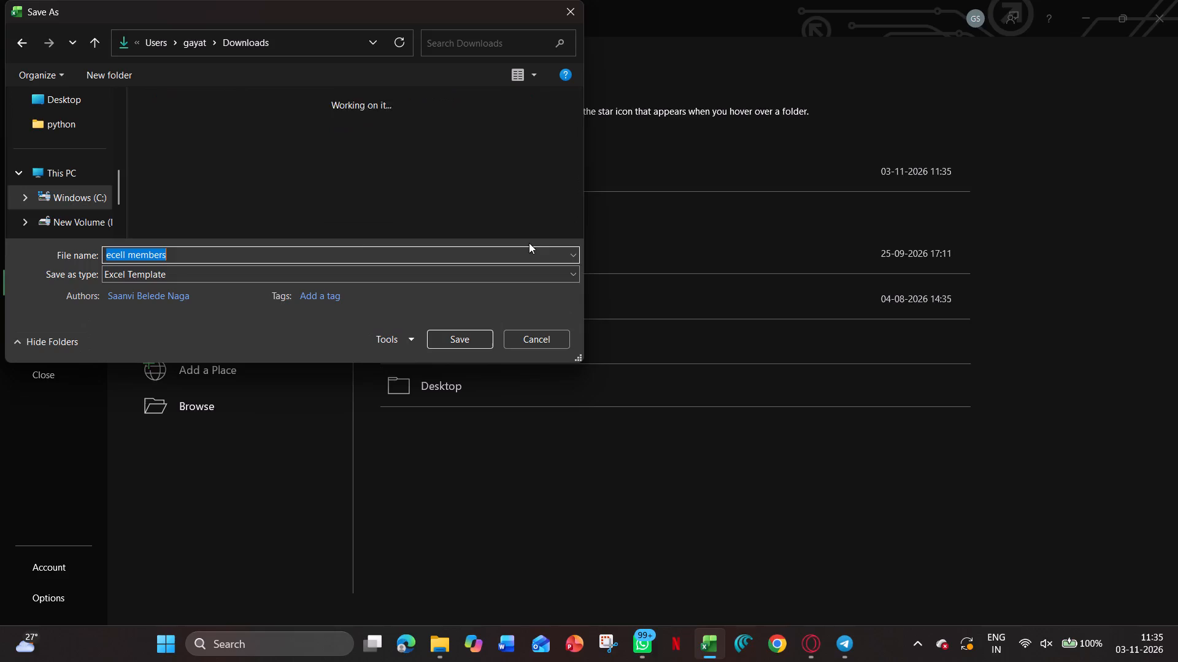
scroll(69, 191, up, 4)
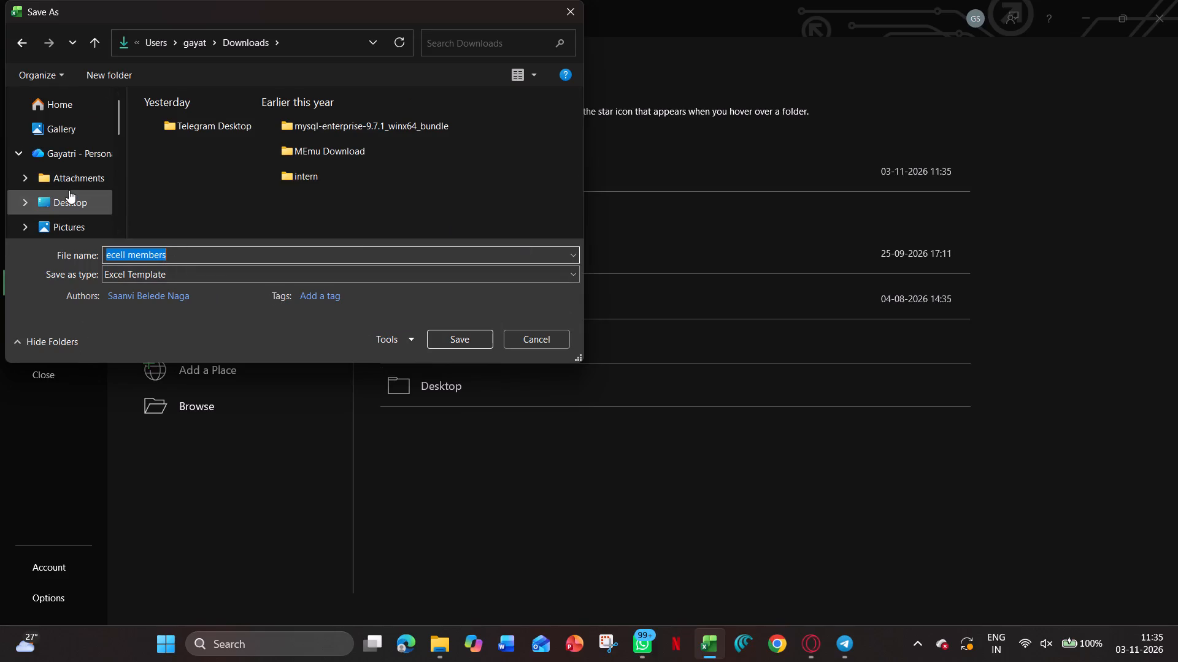
scroll(69, 191, up, 2)
scroll(69, 191, down, 1)
click(69, 191)
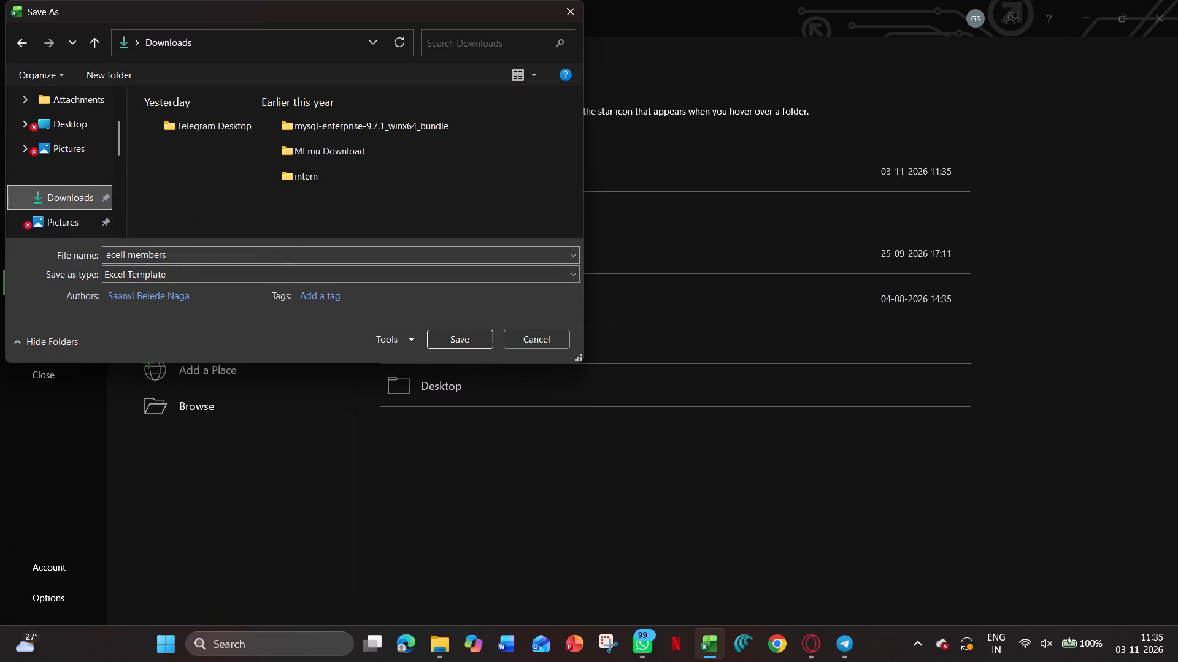
click(466, 338)
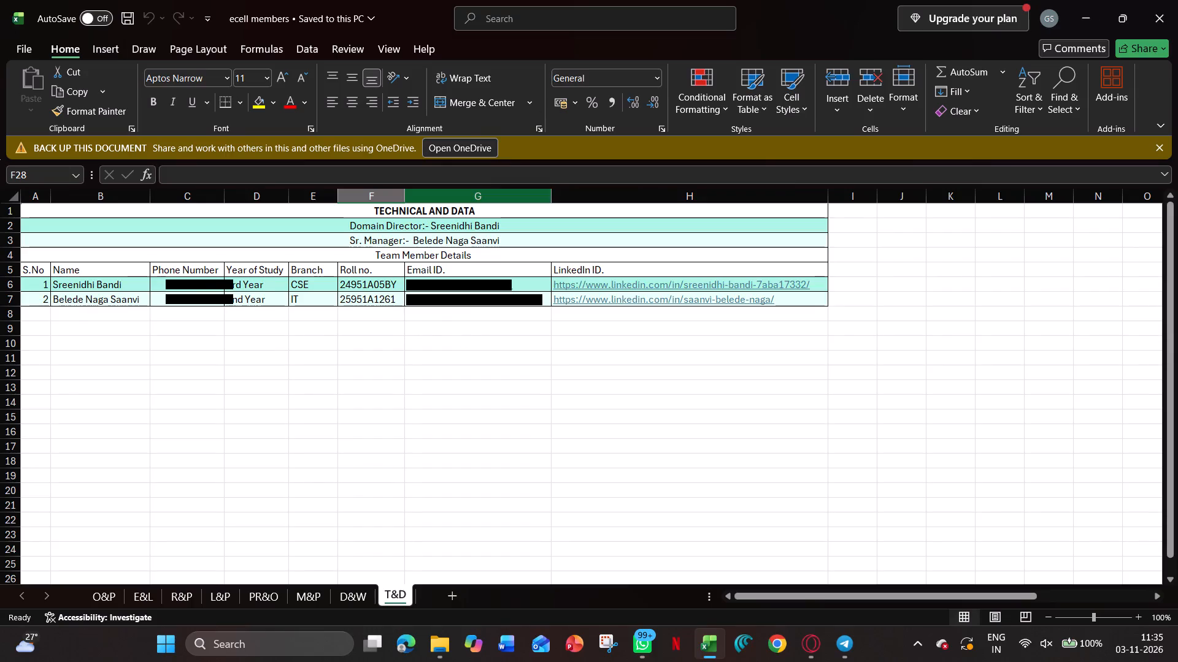